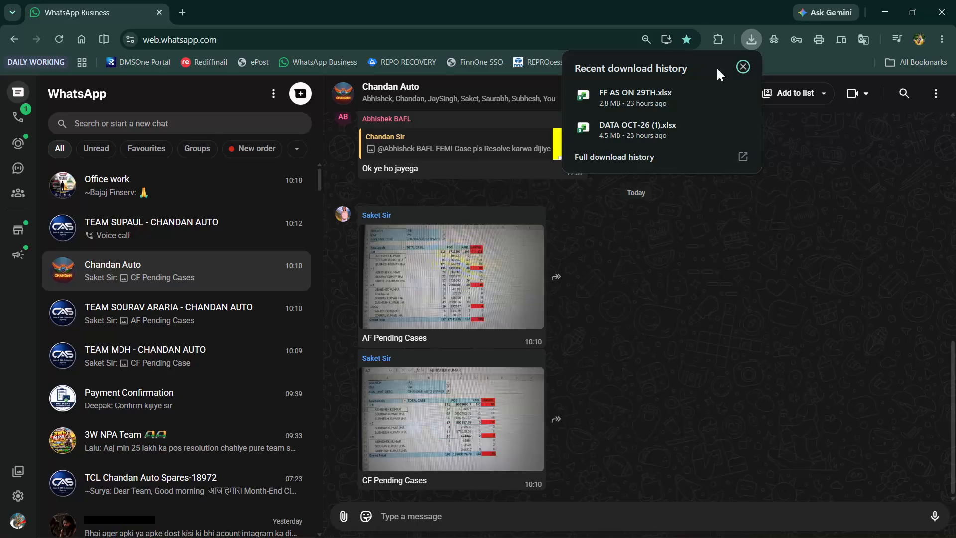
Open the downloaded workbook DATA OCT-26 (1).xlsx in Excel.
{"action": "left_click", "coordinate": [635, 124]}
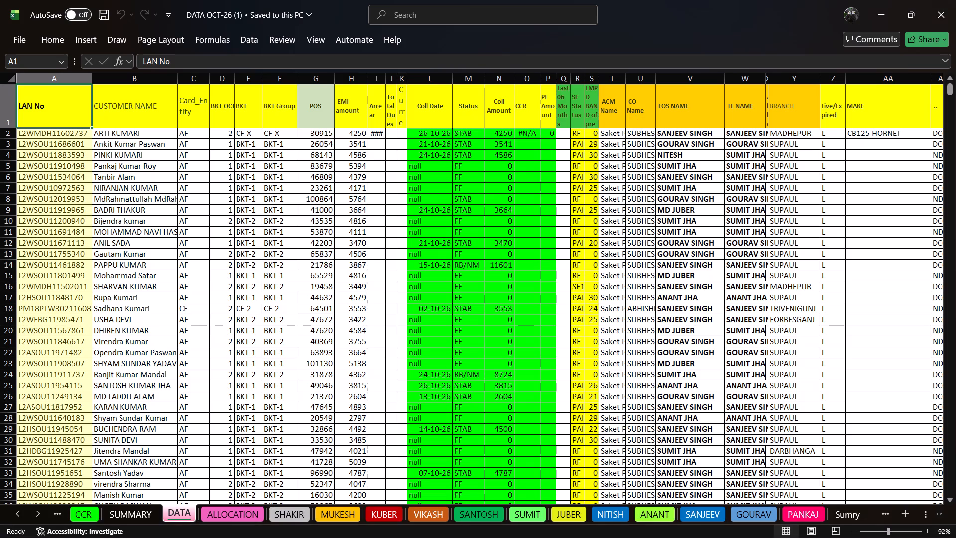
Open the recent workbook BKT DATA PRINTABLE OCT26 1234 from the Downloads folder.
{"action": "key", "text": "ctrl+p"}
{"action": "key", "text": "ctrl+o"}
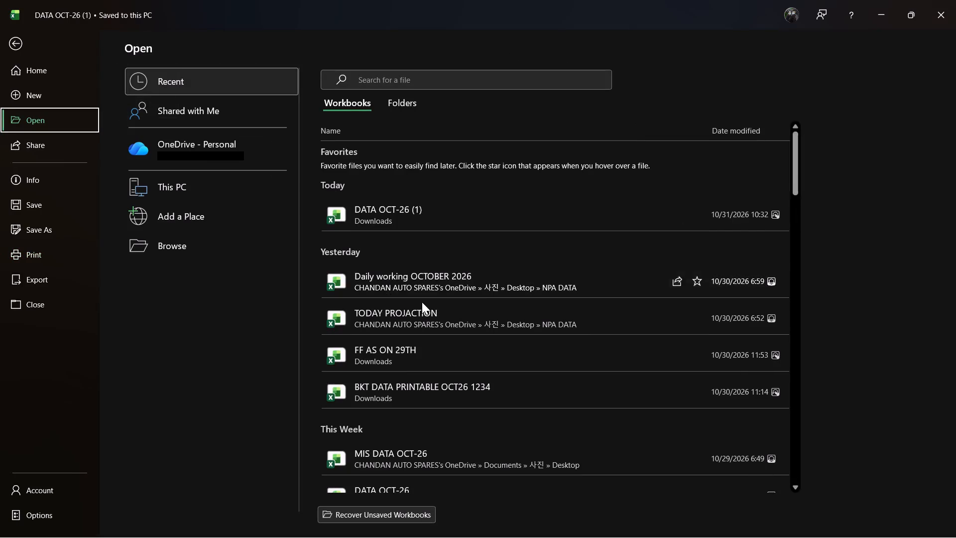
{"action": "left_click", "coordinate": [462, 397]}
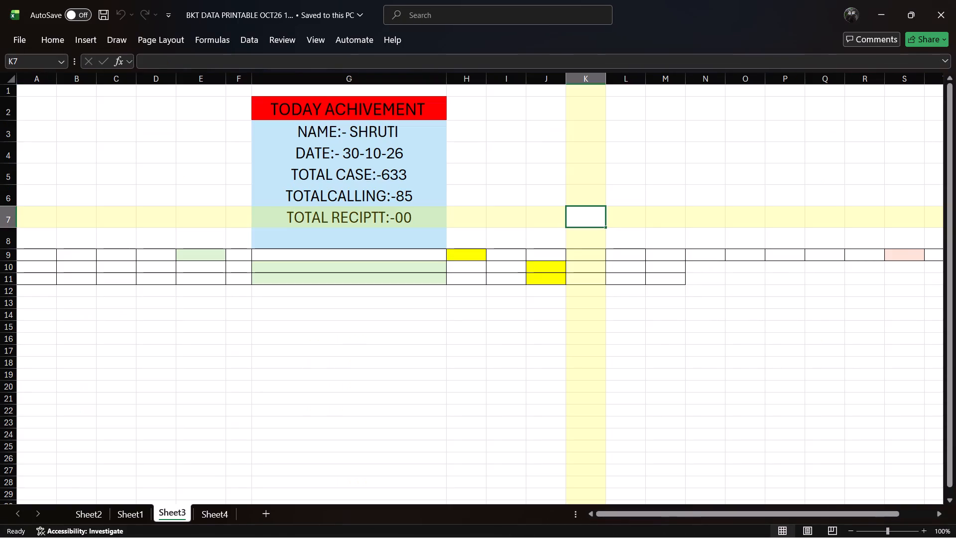
Check the per-name case counts on Sheet2 and return to the customer list on Sheet1.
{"action": "left_click", "coordinate": [126, 516]}
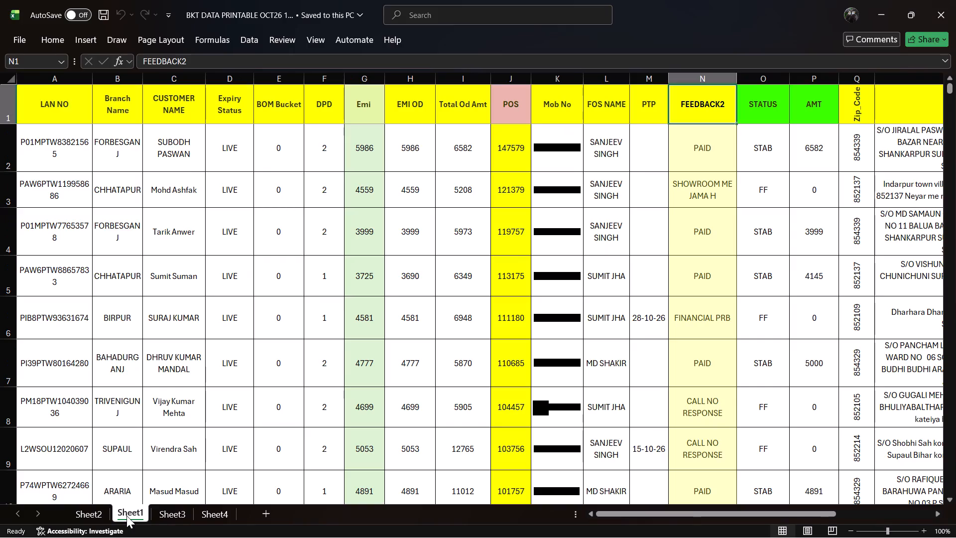
{"action": "left_click", "coordinate": [98, 516]}
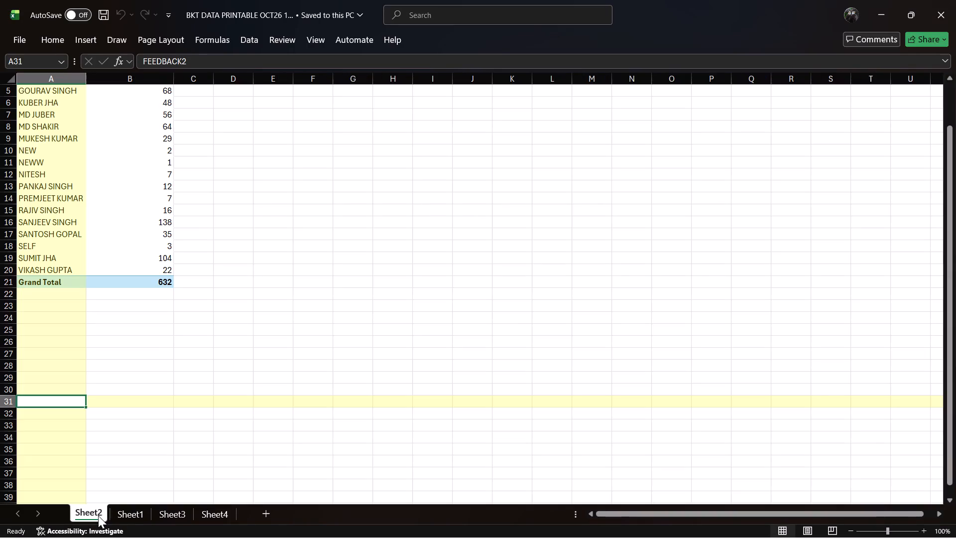
{"action": "left_click", "coordinate": [129, 515]}
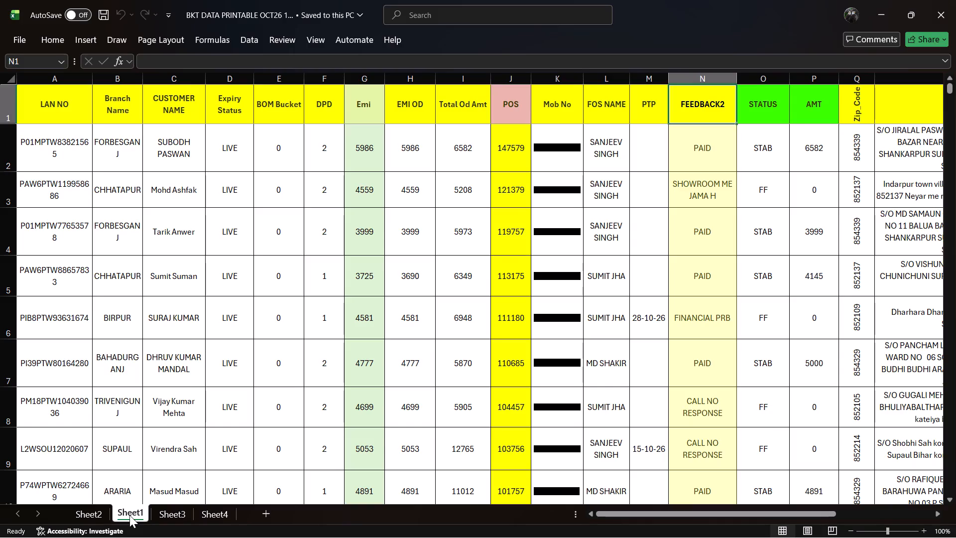
Look across the first customer record in row 2 of Sheet1, from LAN NO to FEEDBACK2.
{"action": "key", "text": "Up"}
{"action": "key", "text": "Up"}
{"action": "left_click", "coordinate": [252, 138]}
{"action": "key", "text": "Left"}
{"action": "key", "text": "Left"}
{"action": "key", "text": "Left"}
{"action": "key", "text": "Left"}
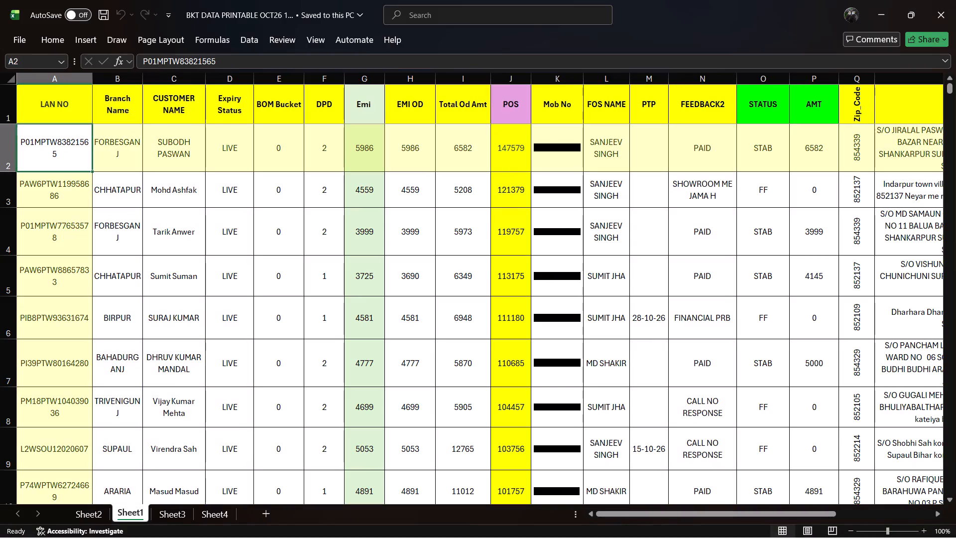
{"action": "key", "text": "Left"}
{"action": "key", "text": "Right"}
{"action": "key", "text": "Right"}
{"action": "key", "text": "Right"}
{"action": "key", "text": "Right"}
{"action": "key", "text": "Right"}
{"action": "key", "text": "Right"}
{"action": "key", "text": "Right"}
{"action": "key", "text": "Right"}
{"action": "key", "text": "Right"}
{"action": "key", "text": "Right"}
{"action": "key", "text": "Right"}
{"action": "key", "text": "Right"}
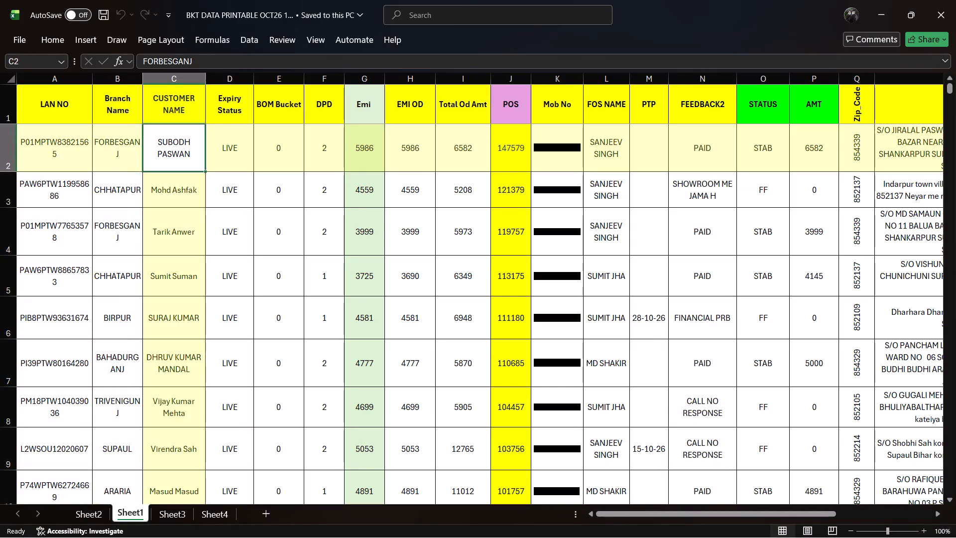
{"action": "key", "text": "Right"}
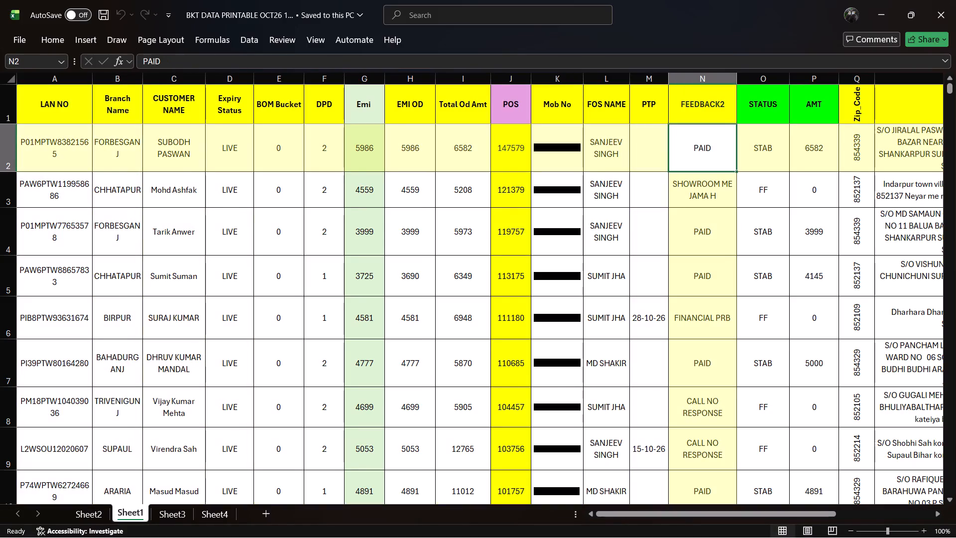
Review the FEEDBACK2 entries and their customer records from row 2 down to row 27.
{"action": "key", "text": "Down"}
{"action": "key", "text": "Down"}
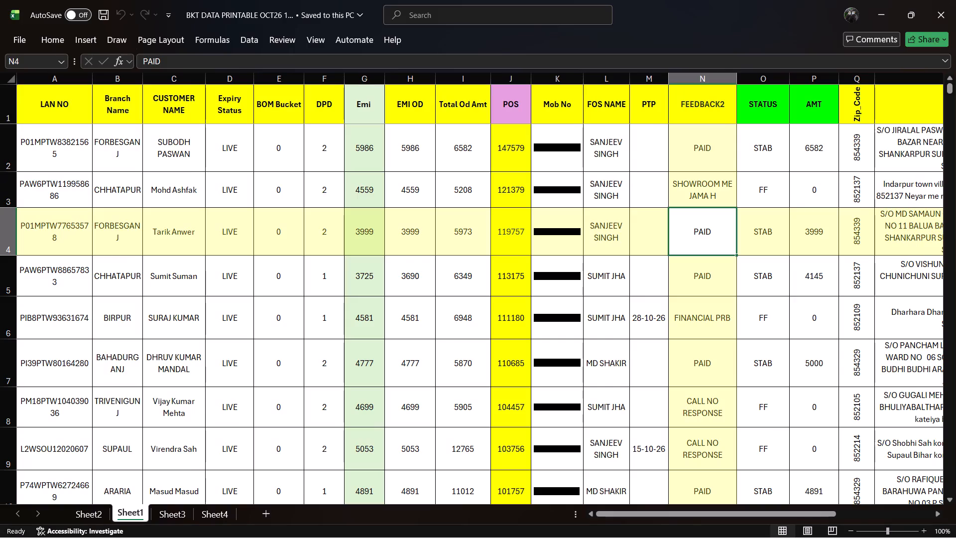
{"action": "key", "text": "Down"}
{"action": "key", "text": "Down"}
{"action": "key", "text": "Down"}
{"action": "key", "text": "Down"}
{"action": "key", "text": "Down"}
{"action": "key", "text": "Down"}
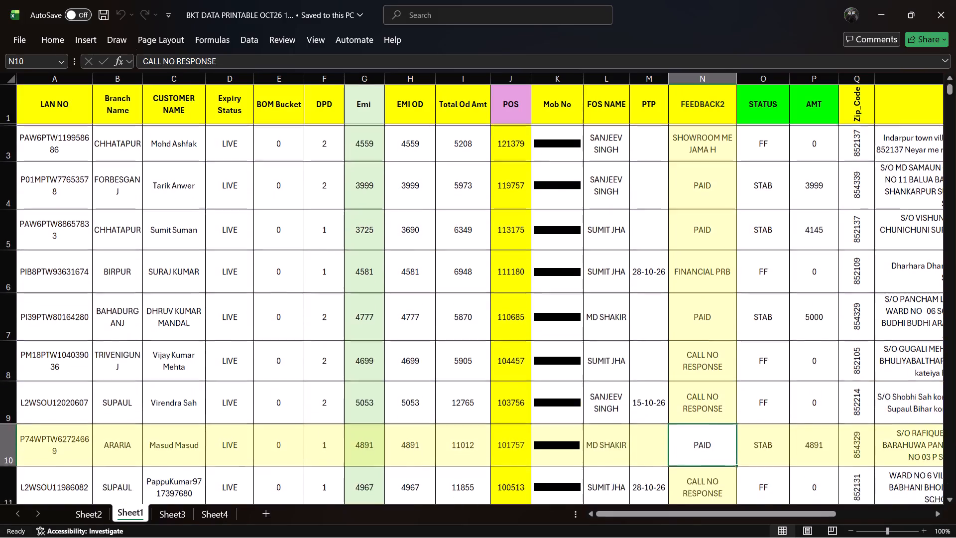
{"action": "key", "text": "Down"}
{"action": "key", "text": "Down"}
{"action": "key", "text": "Down"}
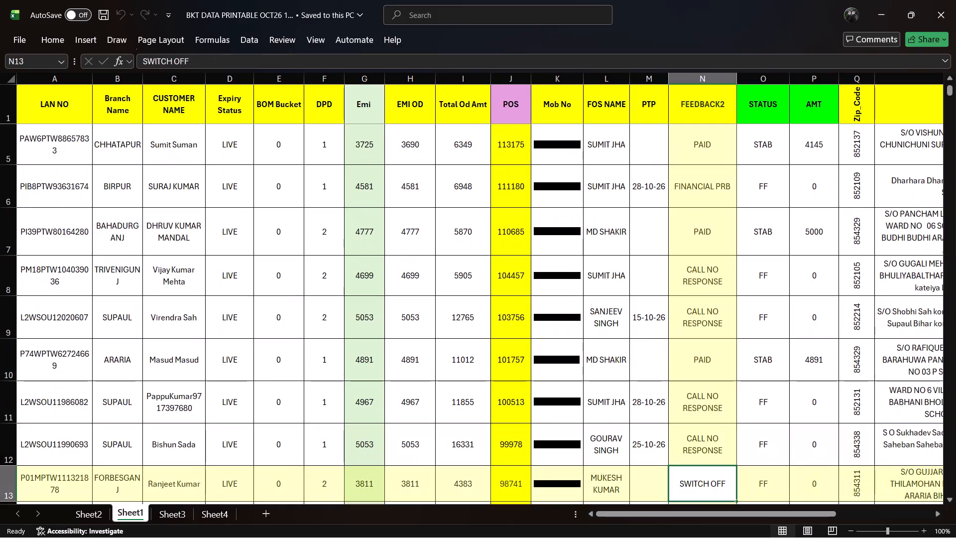
{"action": "key", "text": "Down"}
{"action": "key", "text": "Down"}
{"action": "key", "text": "Down"}
{"action": "key", "text": "Down"}
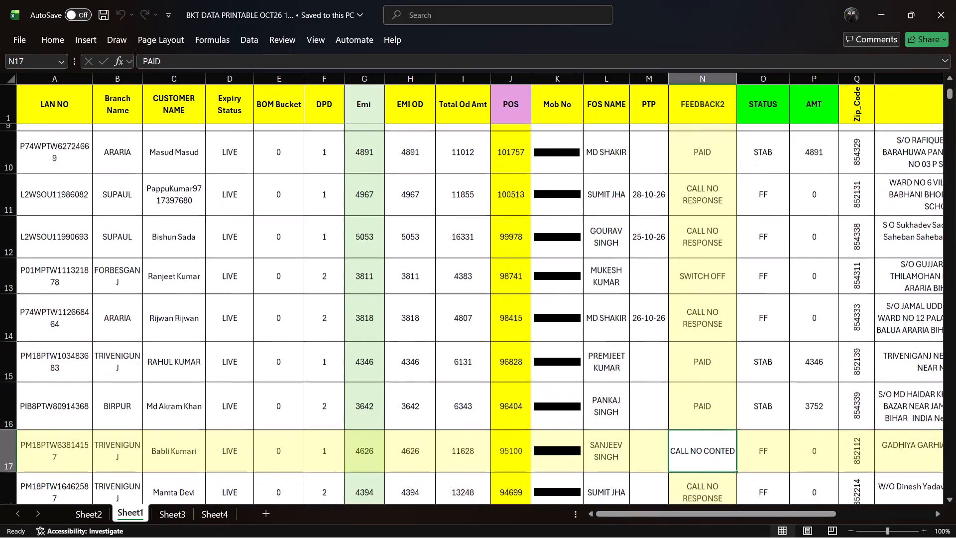
{"action": "key", "text": "Down"}
{"action": "key", "text": "Down"}
{"action": "key", "text": "Down"}
{"action": "key", "text": "Down"}
{"action": "key", "text": "Down"}
{"action": "key", "text": "Down"}
{"action": "key", "text": "Down"}
{"action": "key", "text": "Down"}
{"action": "key", "text": "Down"}
{"action": "key", "text": "Down"}
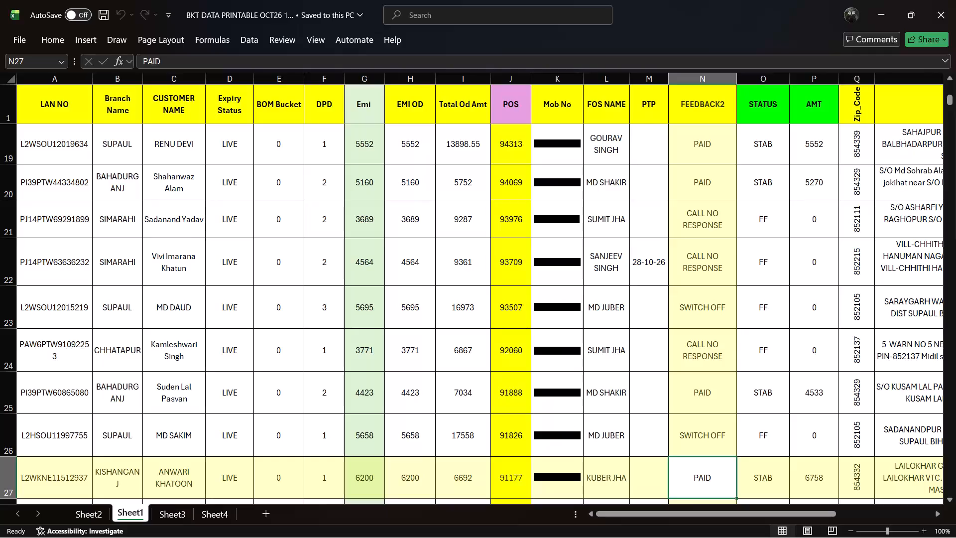
{"action": "left_click", "coordinate": [712, 274]}
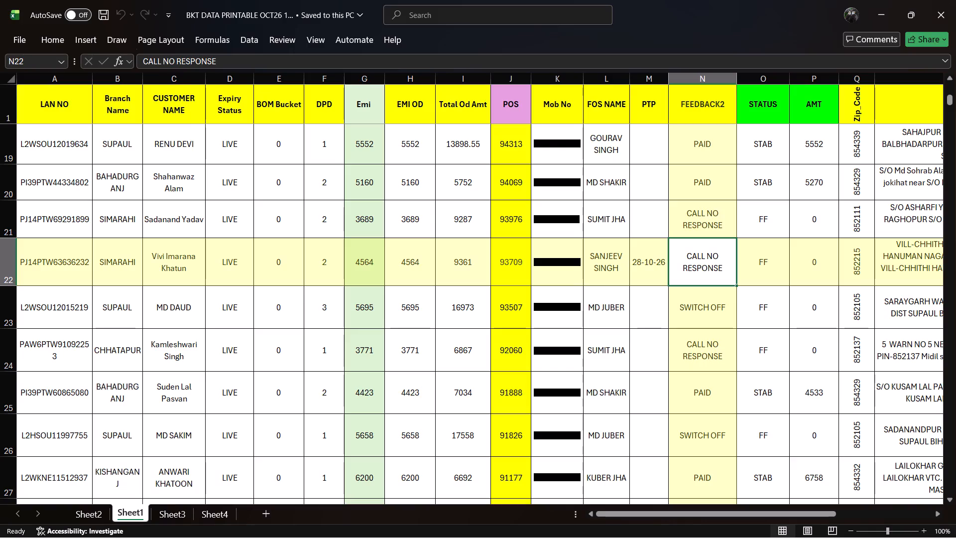
Search Sheet1 for the name of the customer listed in row 17.
{"action": "key", "text": "ctrl+f"}
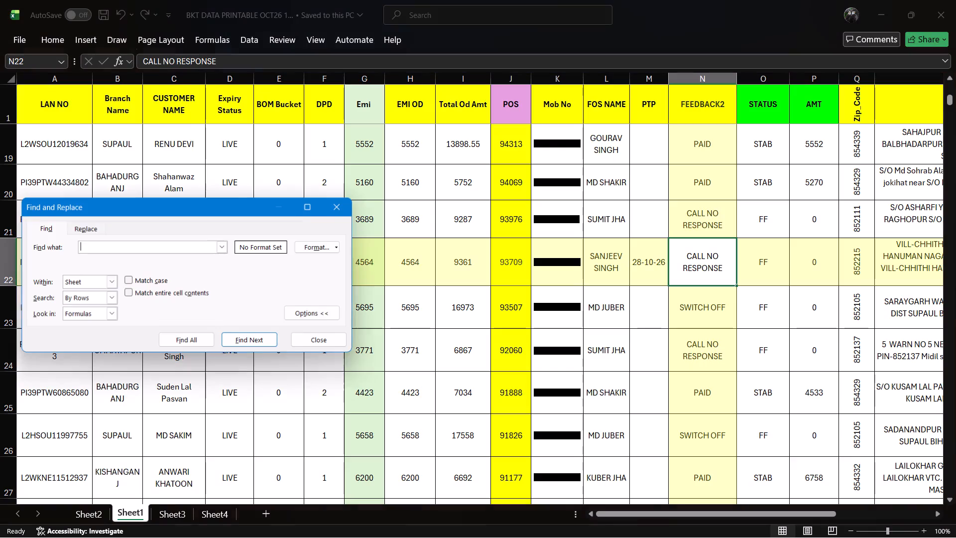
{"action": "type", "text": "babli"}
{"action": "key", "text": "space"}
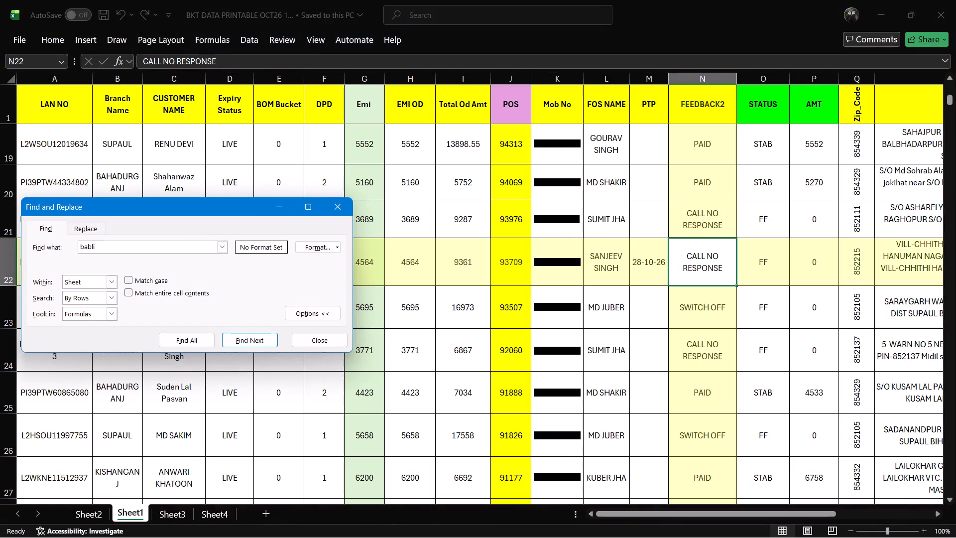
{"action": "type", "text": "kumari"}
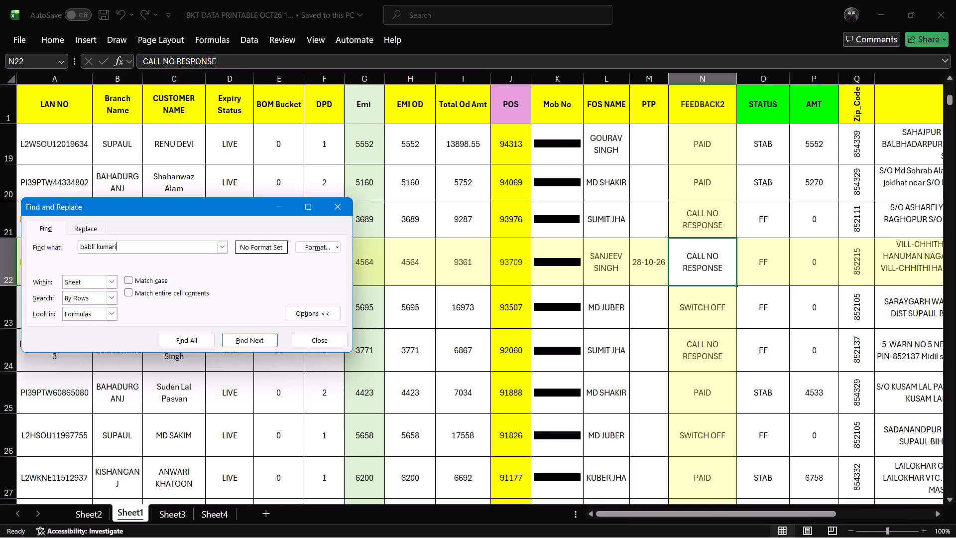
{"action": "left_click", "coordinate": [172, 337]}
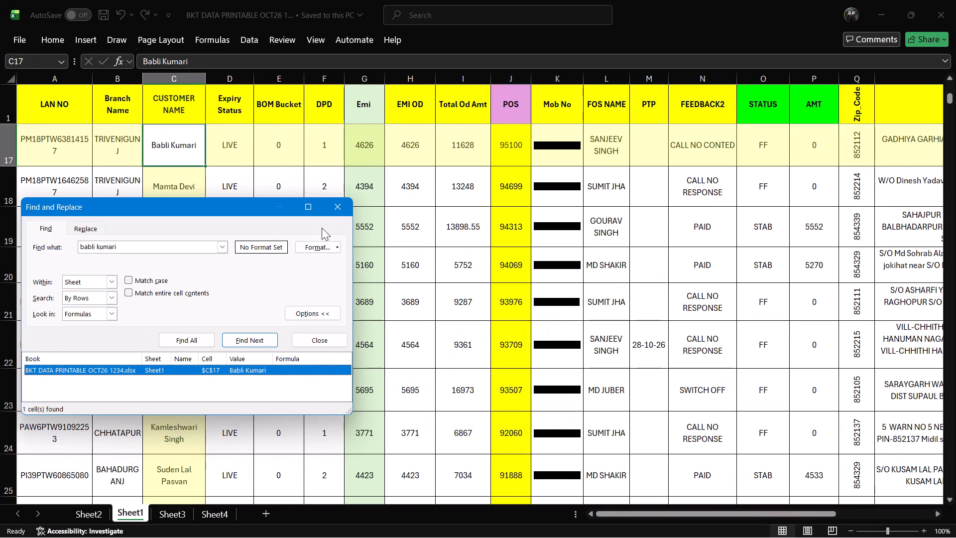
{"action": "left_click", "coordinate": [336, 207]}
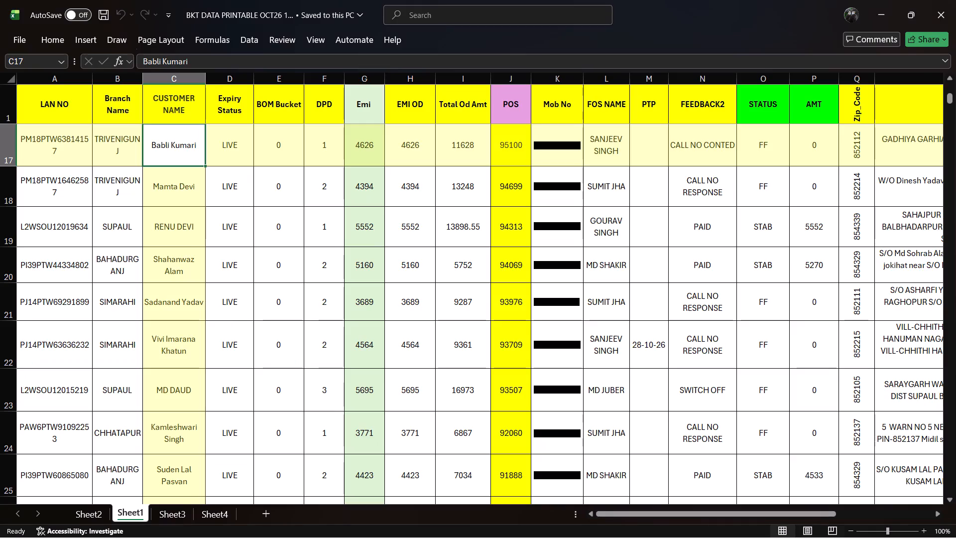
Replace the FEEDBACK2 entry for the customer in row 17 with PAID in capitals.
{"action": "key", "text": "Right"}
{"action": "key", "text": "Right"}
{"action": "key", "text": "Right"}
{"action": "key", "text": "Right"}
{"action": "key", "text": "Right"}
{"action": "key", "text": "Right"}
{"action": "key", "text": "Right"}
{"action": "key", "text": "Right"}
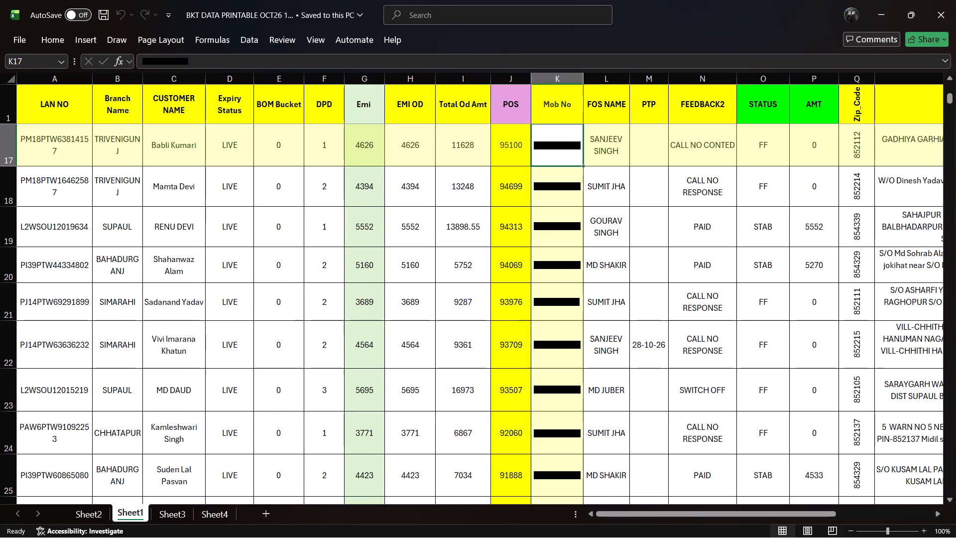
{"action": "key", "text": "Right"}
{"action": "key", "text": "Right"}
{"action": "key", "text": "Right"}
{"action": "key", "text": "BackSpace"}
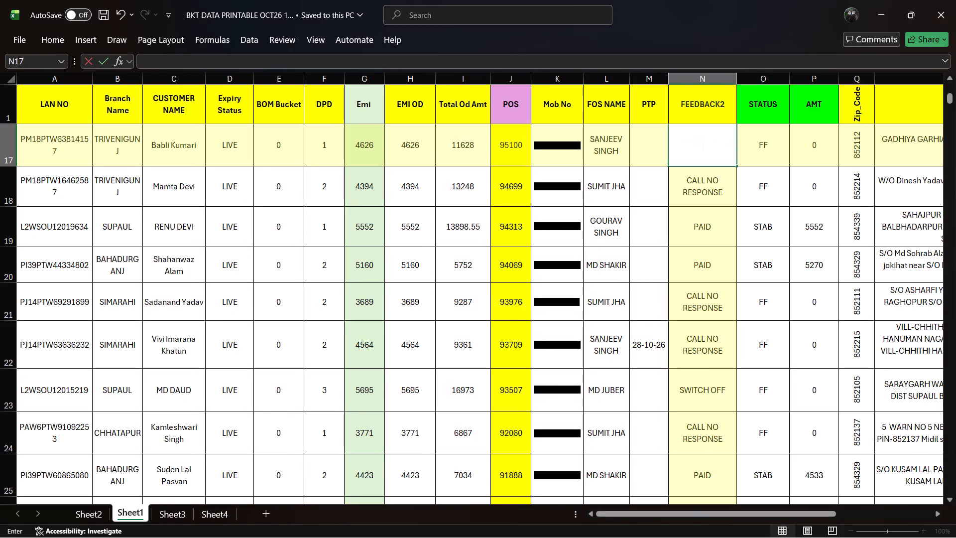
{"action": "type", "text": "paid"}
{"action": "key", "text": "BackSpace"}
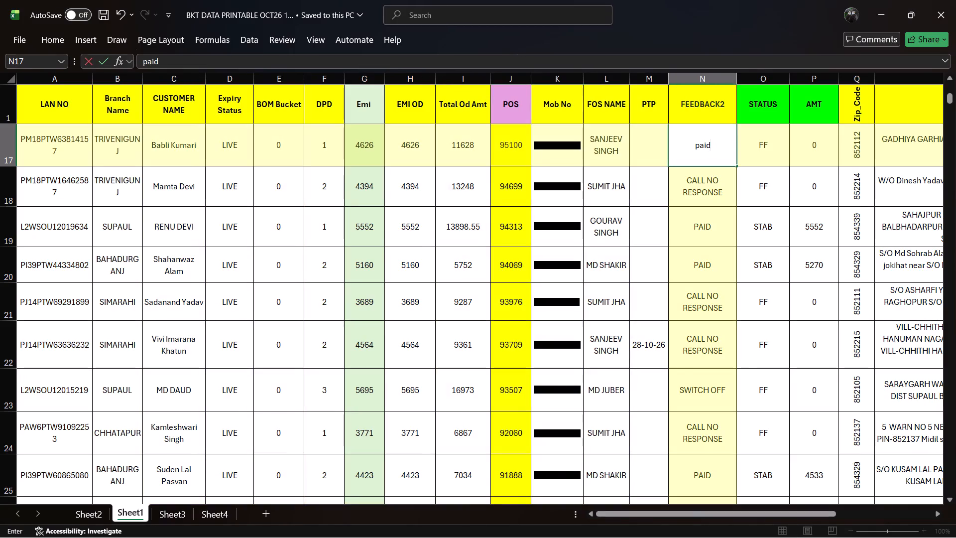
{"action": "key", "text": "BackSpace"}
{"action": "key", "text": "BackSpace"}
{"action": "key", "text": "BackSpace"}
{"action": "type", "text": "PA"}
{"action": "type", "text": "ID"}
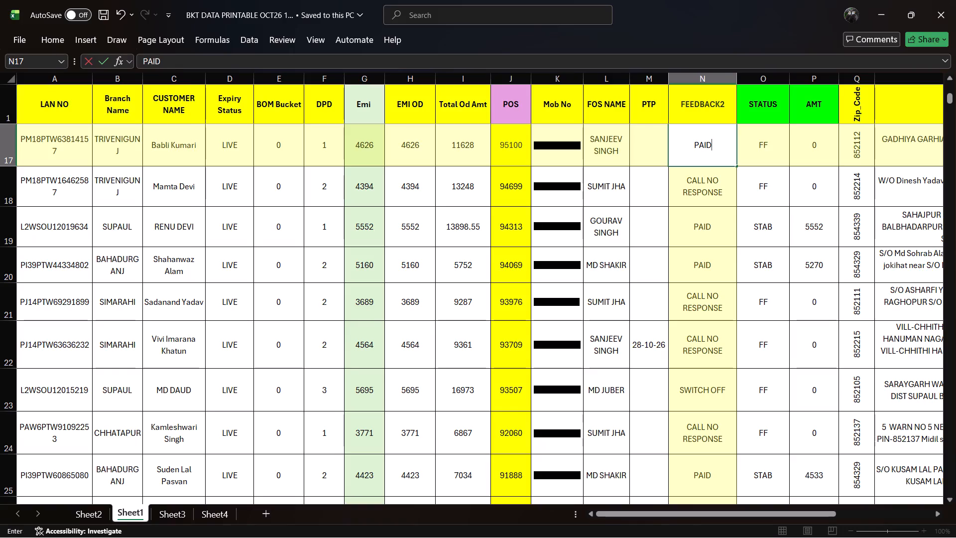
Set the STATUS of the customer in row 17 to STAB.
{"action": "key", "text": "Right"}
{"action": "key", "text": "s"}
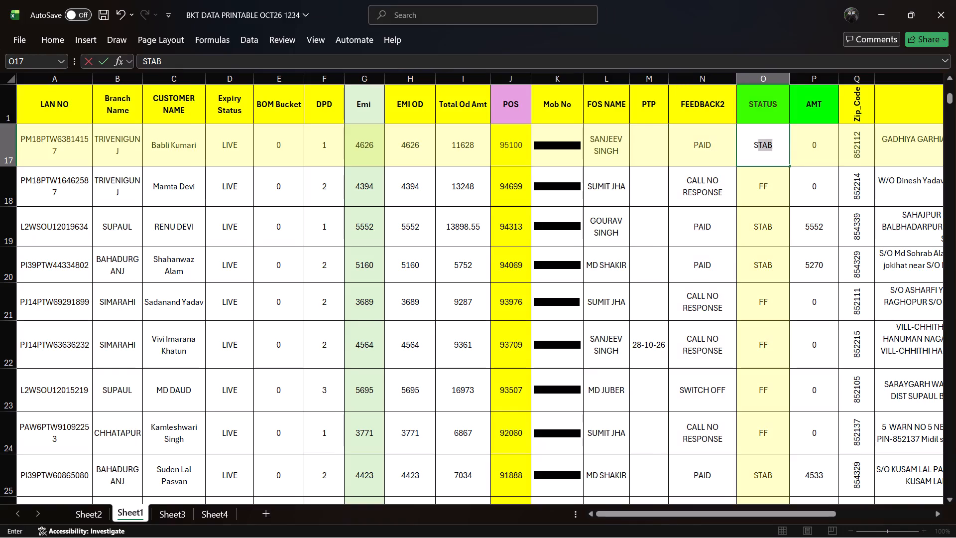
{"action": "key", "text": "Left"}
Copy the EMI OD amount of 4626 into the AMT cell of row 17 and save the workbook.
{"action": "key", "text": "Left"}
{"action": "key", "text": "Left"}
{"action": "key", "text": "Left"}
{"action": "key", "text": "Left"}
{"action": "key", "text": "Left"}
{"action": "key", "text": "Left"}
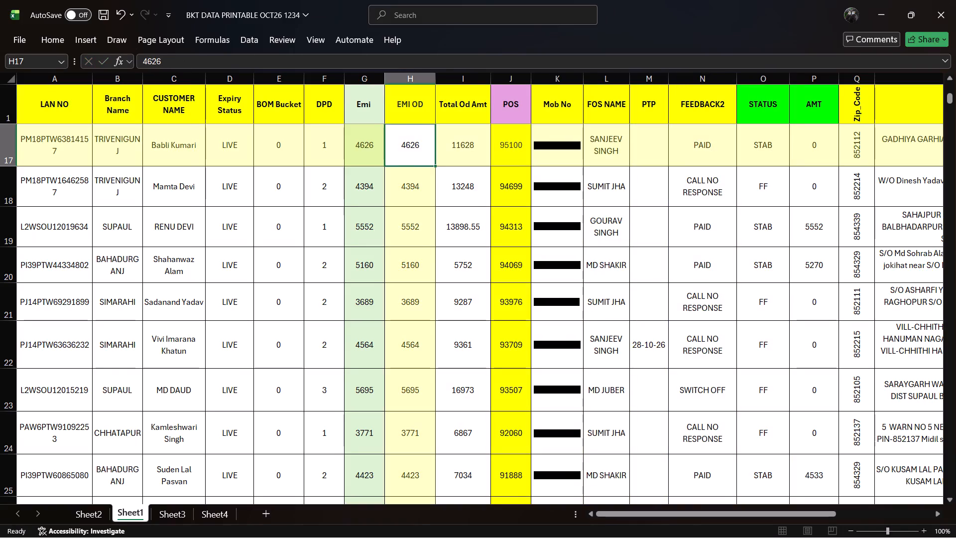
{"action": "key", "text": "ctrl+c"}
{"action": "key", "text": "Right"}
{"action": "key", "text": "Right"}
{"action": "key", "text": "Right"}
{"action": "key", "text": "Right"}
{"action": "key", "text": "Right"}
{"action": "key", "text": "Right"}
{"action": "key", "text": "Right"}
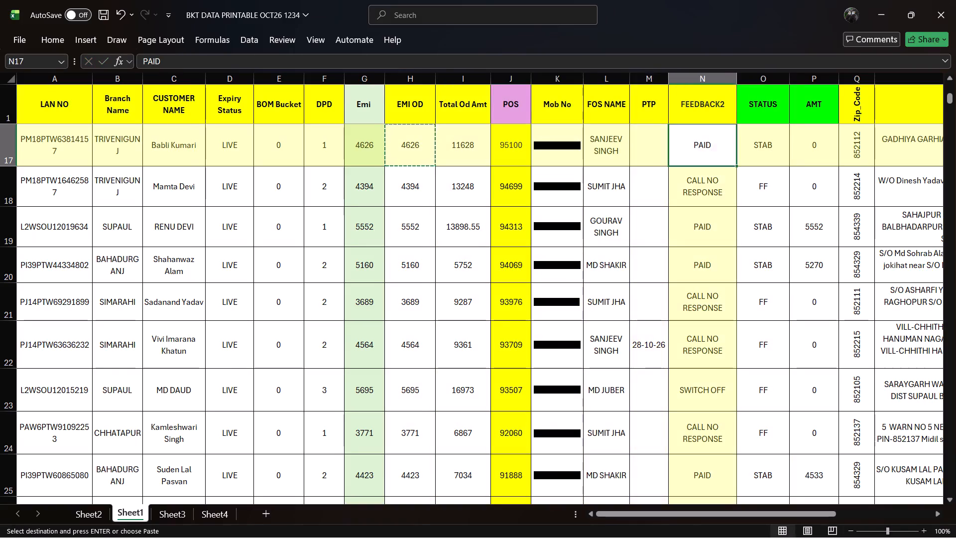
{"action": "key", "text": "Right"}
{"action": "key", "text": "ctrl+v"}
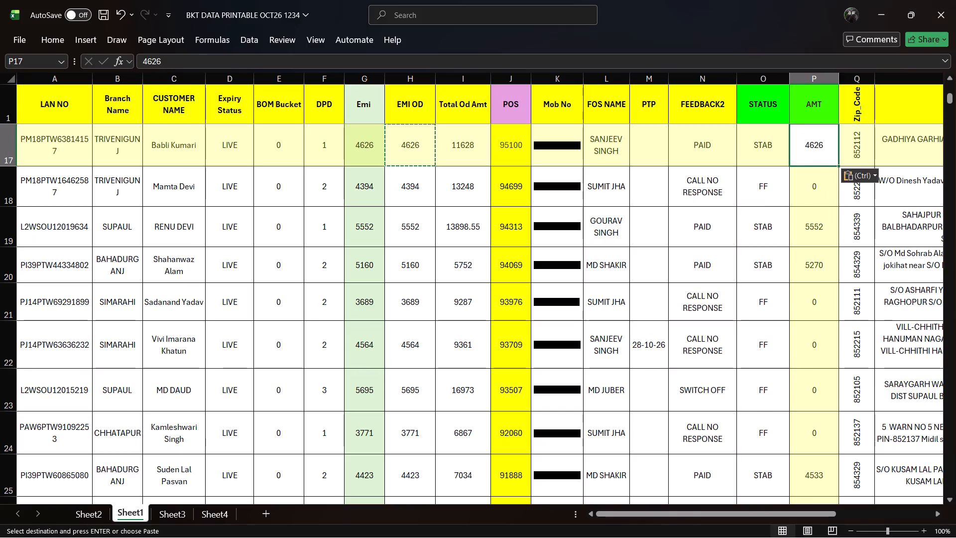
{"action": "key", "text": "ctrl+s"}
Search Sheet1 for the full name of the customer listed in row 22.
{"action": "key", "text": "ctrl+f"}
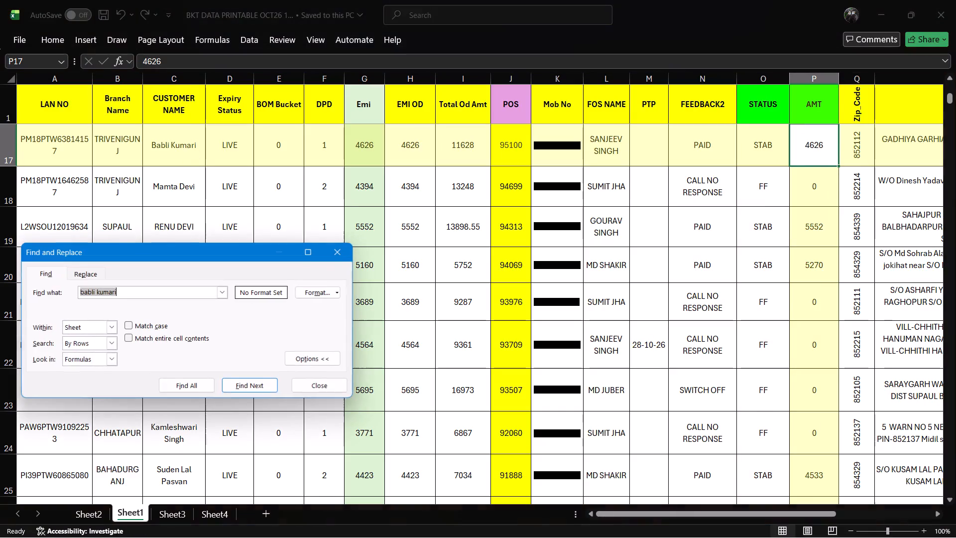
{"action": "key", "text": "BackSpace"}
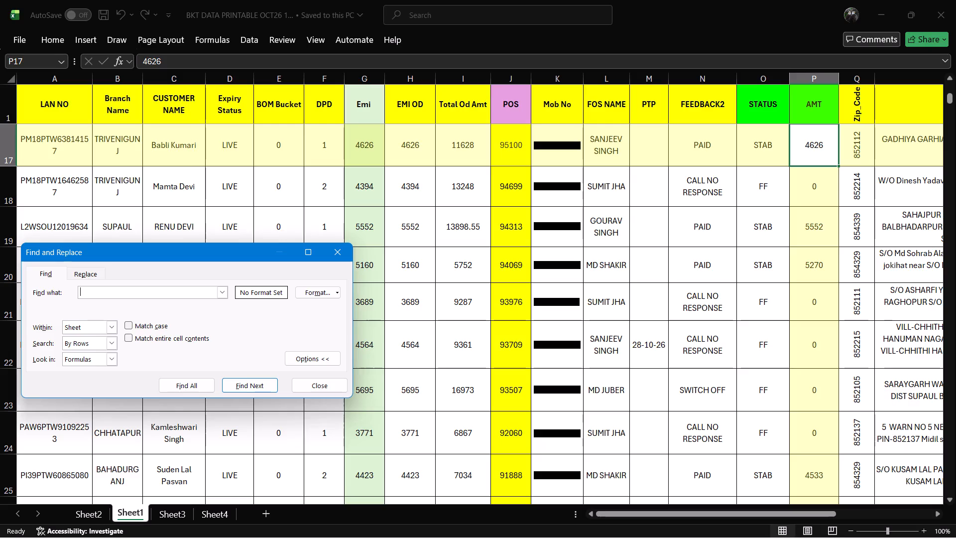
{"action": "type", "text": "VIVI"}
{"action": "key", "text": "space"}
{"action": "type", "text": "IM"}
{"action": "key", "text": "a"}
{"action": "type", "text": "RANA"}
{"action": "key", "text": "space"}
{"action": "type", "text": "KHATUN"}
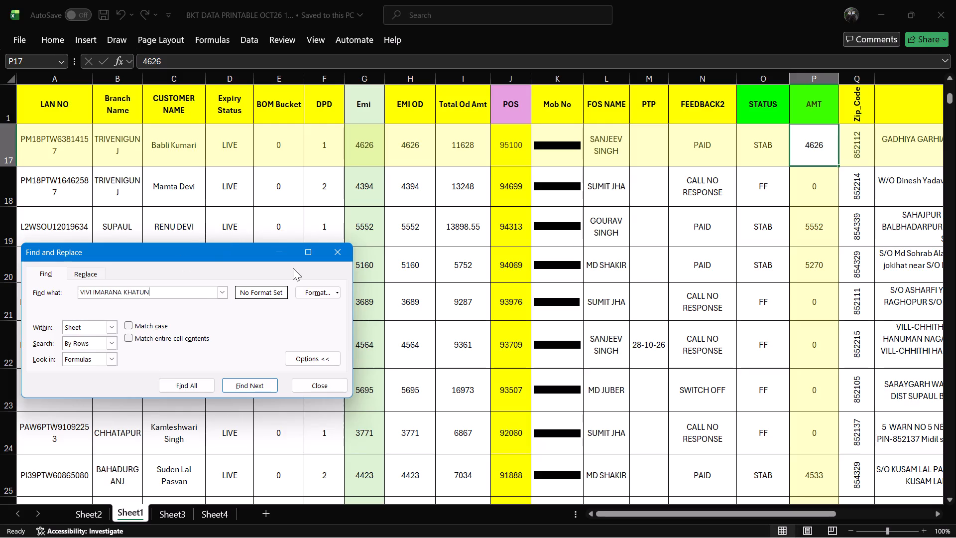
{"action": "left_click", "coordinate": [193, 385]}
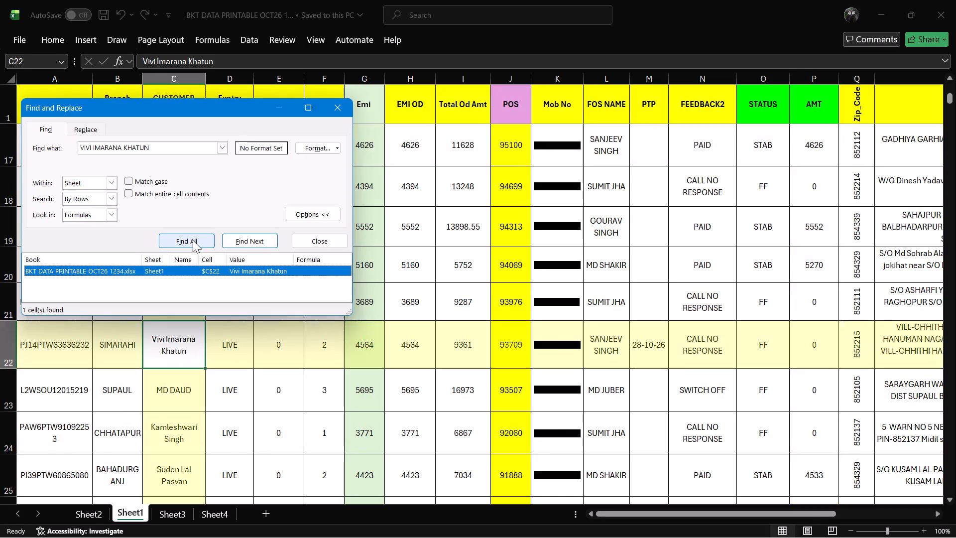
Clear the PTP date of the customer in row 22.
{"action": "left_click", "coordinate": [49, 347]}
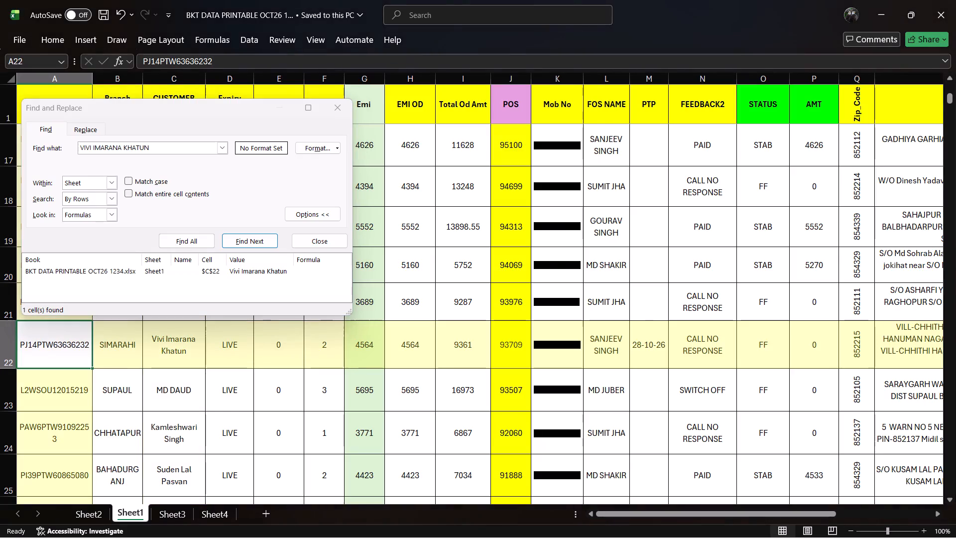
{"action": "key", "text": "Right"}
{"action": "key", "text": "Right"}
{"action": "key", "text": "Right"}
{"action": "key", "text": "Right"}
{"action": "key", "text": "Right"}
{"action": "key", "text": "Right"}
{"action": "key", "text": "Right"}
{"action": "key", "text": "Right"}
{"action": "key", "text": "Right"}
{"action": "key", "text": "Right"}
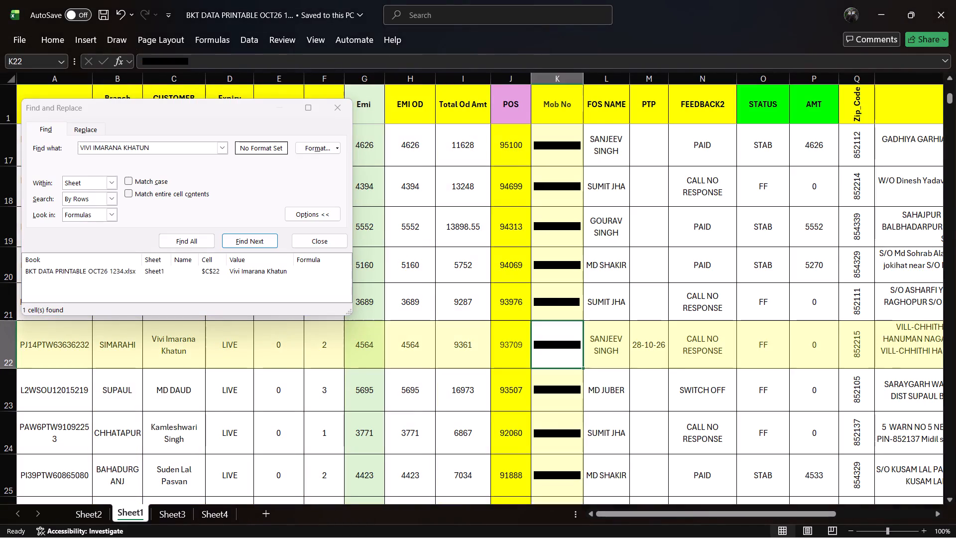
{"action": "key", "text": "Right"}
{"action": "key", "text": "Right"}
{"action": "key", "text": "BackSpace"}
Set FEEDBACK2 to PAID and STATUS to STAB for the customer in row 22.
{"action": "key", "text": "Right"}
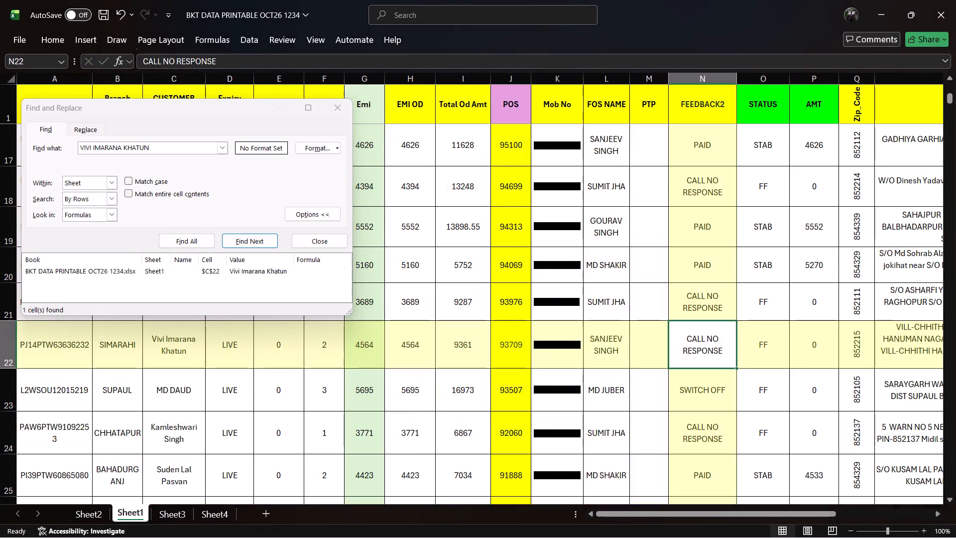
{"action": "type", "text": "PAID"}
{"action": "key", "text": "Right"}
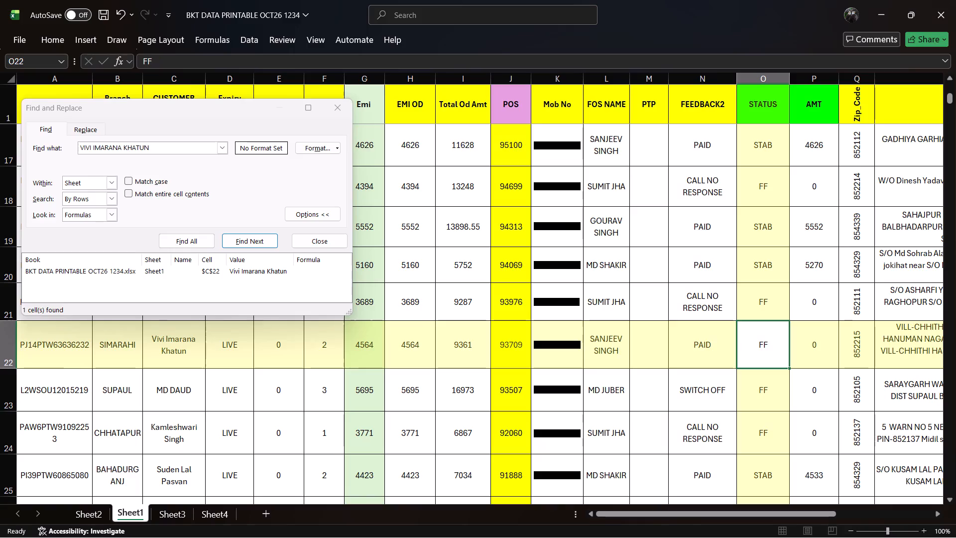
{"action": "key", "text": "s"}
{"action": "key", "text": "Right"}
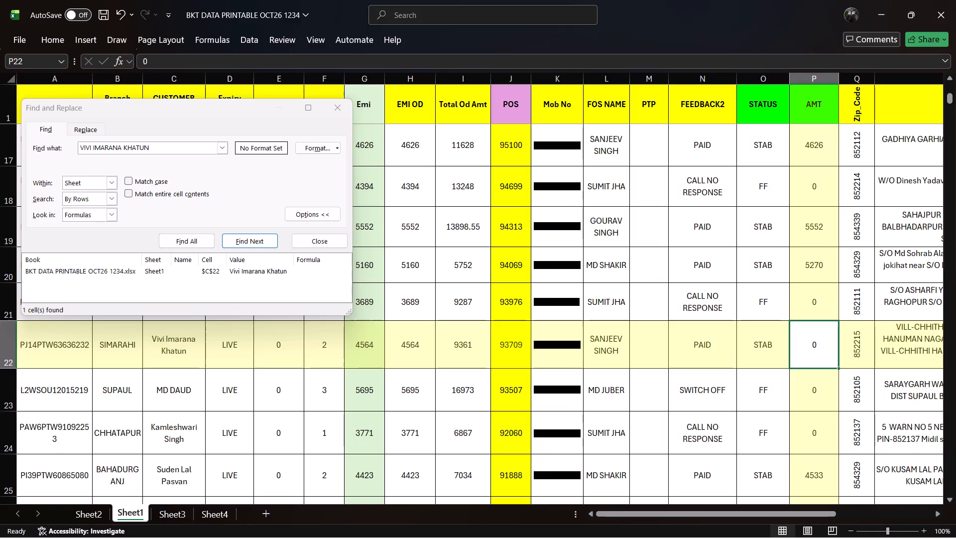
Copy the EMI OD amount of 4564 into the AMT cell of row 22 and save the workbook.
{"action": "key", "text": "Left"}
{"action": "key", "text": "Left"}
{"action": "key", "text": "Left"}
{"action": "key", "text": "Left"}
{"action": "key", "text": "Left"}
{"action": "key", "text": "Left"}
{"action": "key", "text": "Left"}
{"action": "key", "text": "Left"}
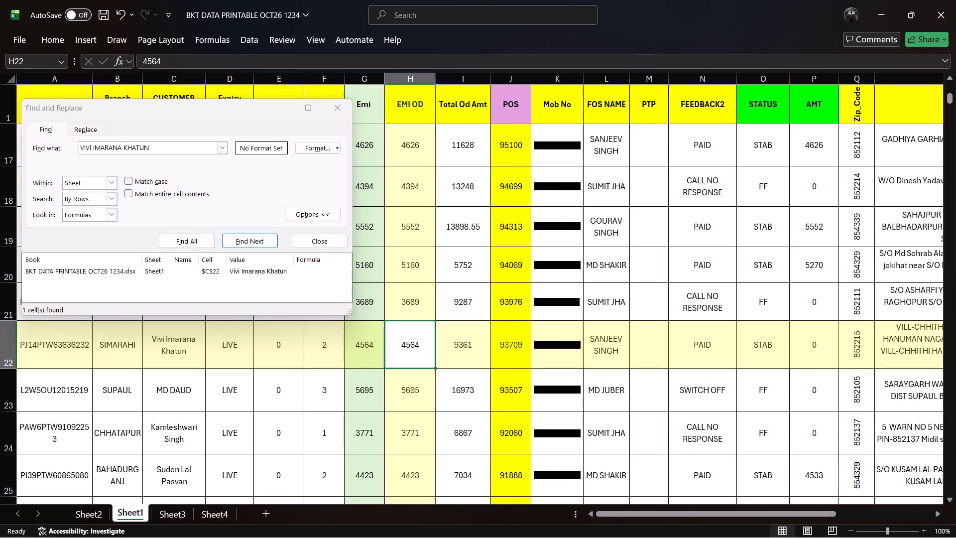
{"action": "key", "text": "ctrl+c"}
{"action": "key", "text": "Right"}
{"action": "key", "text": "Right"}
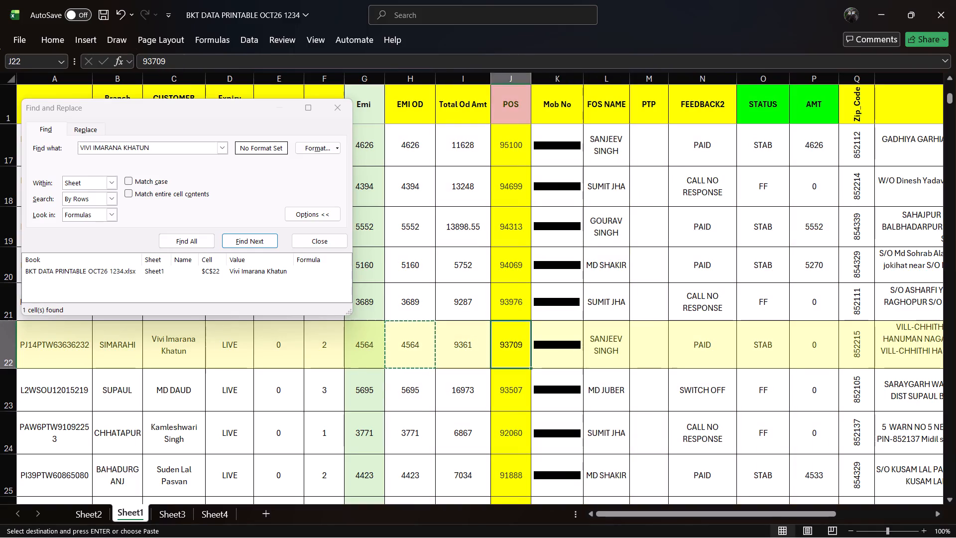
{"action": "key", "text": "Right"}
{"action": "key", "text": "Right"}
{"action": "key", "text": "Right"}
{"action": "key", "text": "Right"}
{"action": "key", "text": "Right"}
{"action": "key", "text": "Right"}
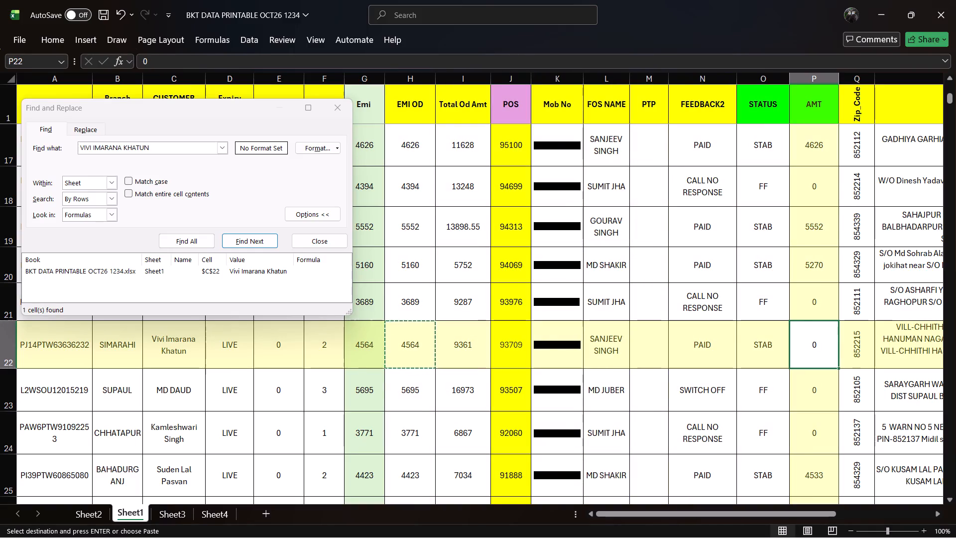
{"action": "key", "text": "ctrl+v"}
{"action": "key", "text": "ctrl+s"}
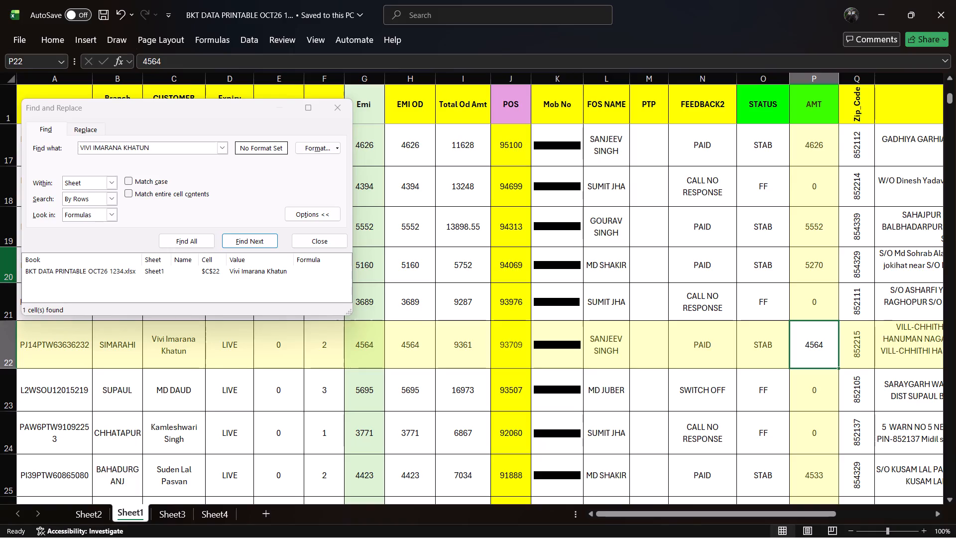
Save the workbook again and close the Find and Replace dialog.
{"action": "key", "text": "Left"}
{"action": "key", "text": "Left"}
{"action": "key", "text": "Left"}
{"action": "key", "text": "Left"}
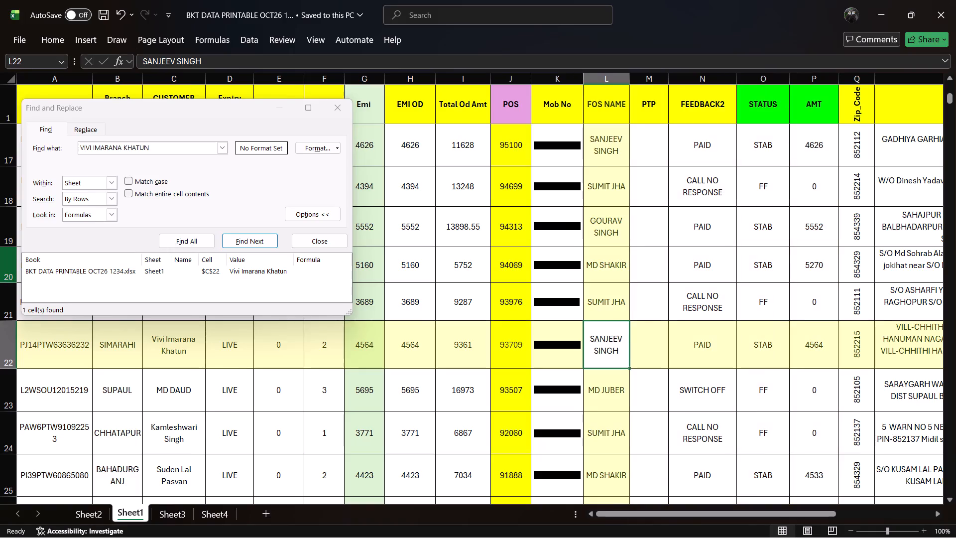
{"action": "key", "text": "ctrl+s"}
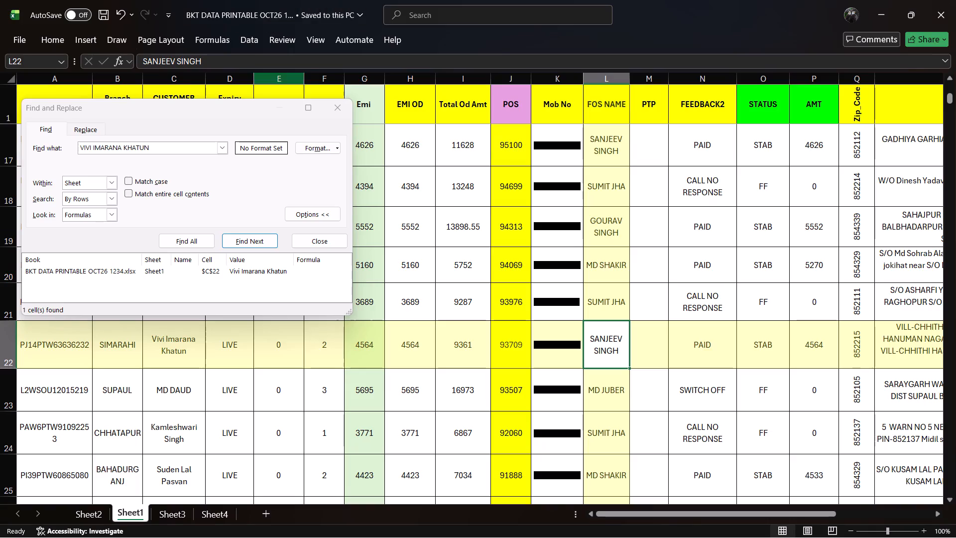
{"action": "left_click", "coordinate": [339, 108]}
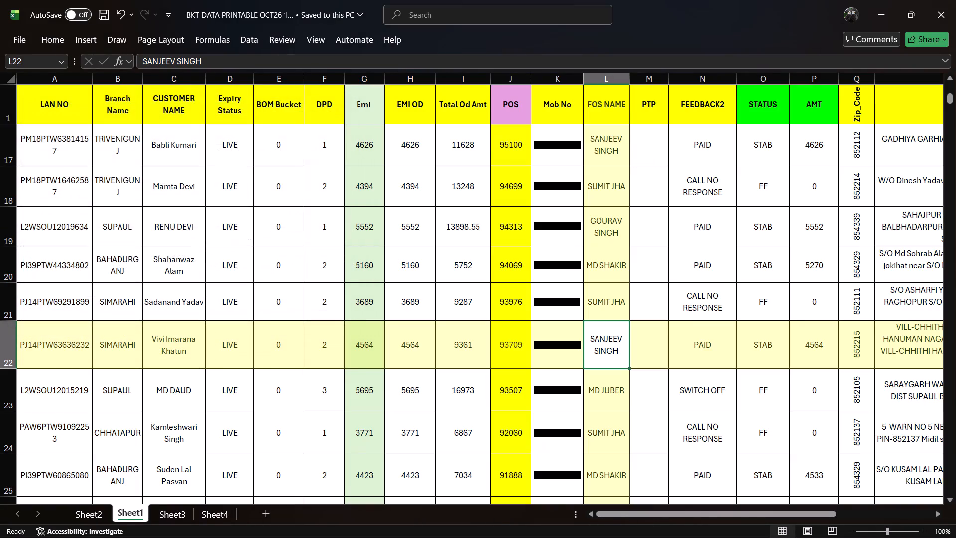
Search Sheet1 for the first name of the customer listed in row 37.
{"action": "key", "text": "ctrl+f"}
{"action": "key", "text": "BackSpace"}
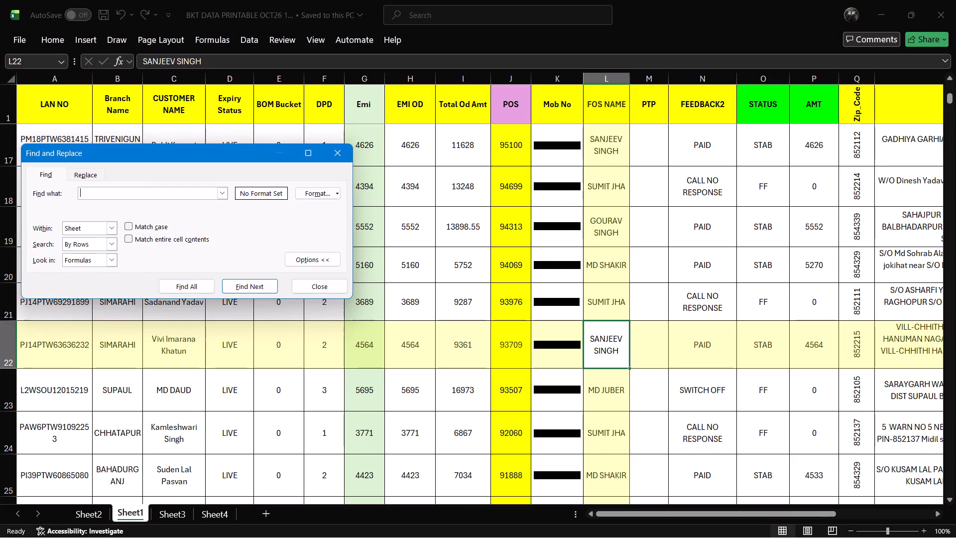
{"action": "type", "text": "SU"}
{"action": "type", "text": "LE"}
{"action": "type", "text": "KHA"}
{"action": "left_click", "coordinate": [179, 289]}
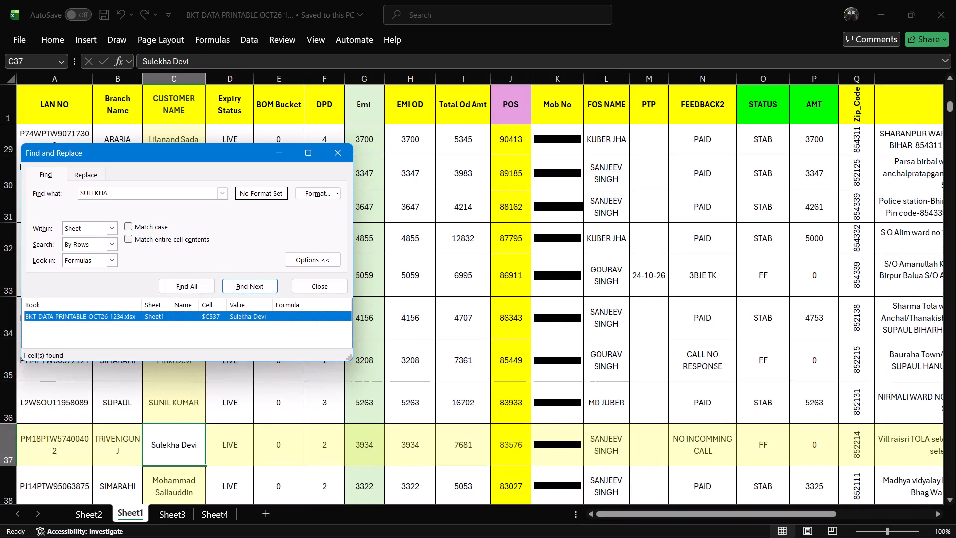
Replace the FEEDBACK2 entry of the customer in row 37 with PAID.
{"action": "left_click", "coordinate": [225, 454]}
{"action": "key", "text": "Right"}
{"action": "key", "text": "Right"}
{"action": "key", "text": "Right"}
{"action": "key", "text": "Right"}
{"action": "key", "text": "Right"}
{"action": "key", "text": "Right"}
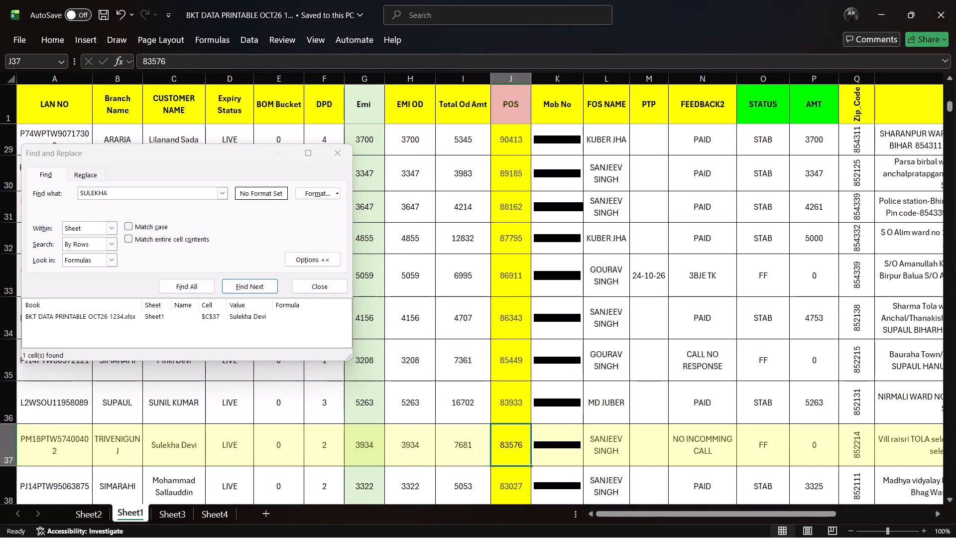
{"action": "key", "text": "Right"}
{"action": "key", "text": "Right"}
{"action": "key", "text": "Right"}
{"action": "key", "text": "Right"}
{"action": "key", "text": "BackSpace"}
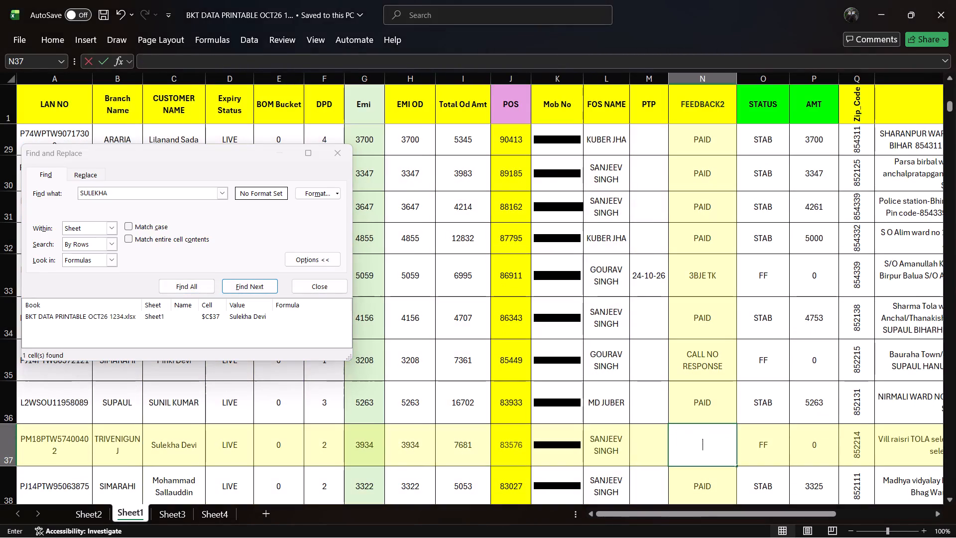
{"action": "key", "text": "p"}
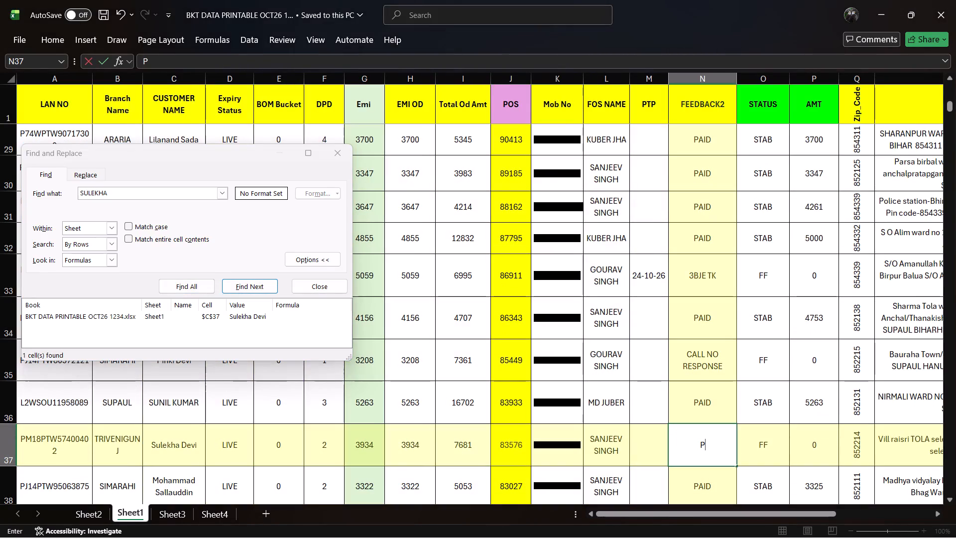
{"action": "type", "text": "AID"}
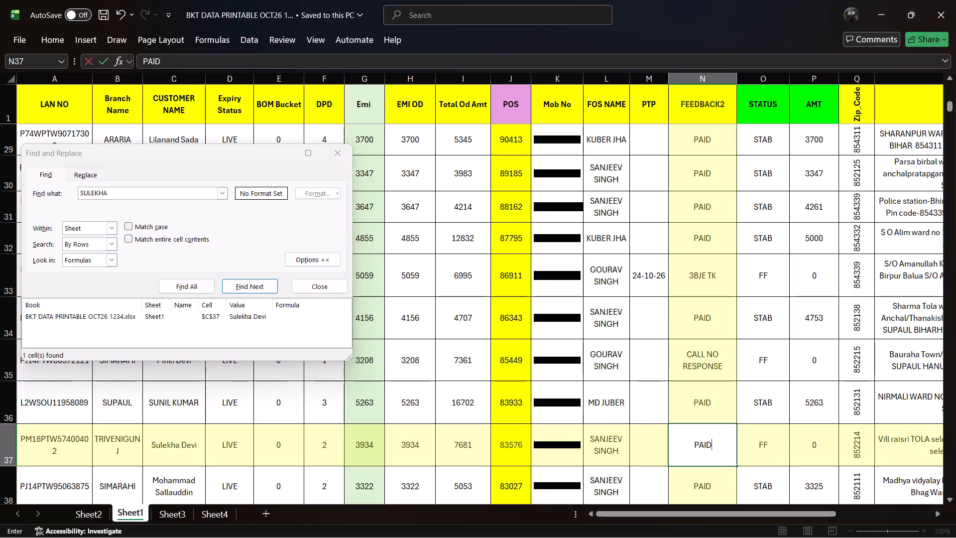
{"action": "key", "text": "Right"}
Set the STATUS of the customer in row 37 to STAB.
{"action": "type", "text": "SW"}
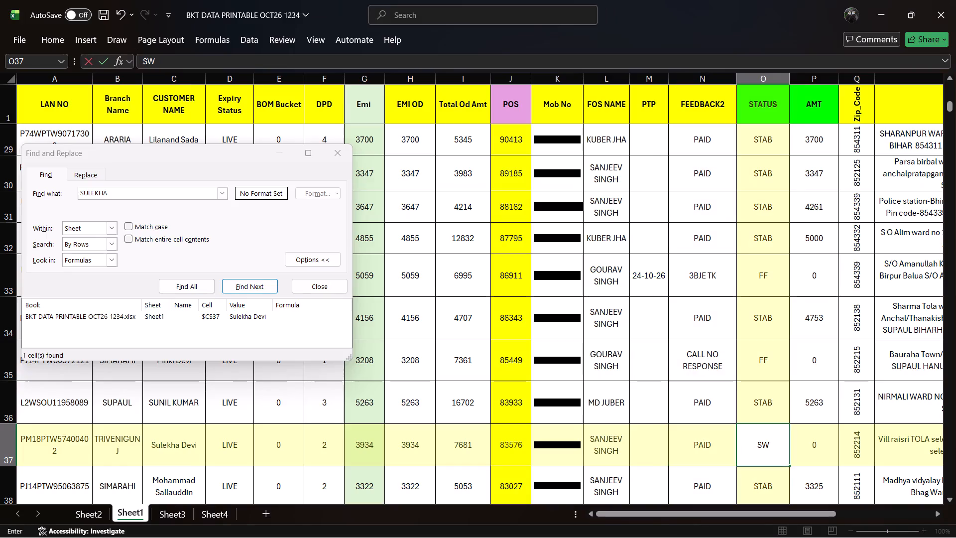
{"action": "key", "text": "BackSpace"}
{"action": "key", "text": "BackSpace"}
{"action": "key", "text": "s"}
Copy the EMI OD amount of 3934 into the AMT cell of row 37 and save the workbook.
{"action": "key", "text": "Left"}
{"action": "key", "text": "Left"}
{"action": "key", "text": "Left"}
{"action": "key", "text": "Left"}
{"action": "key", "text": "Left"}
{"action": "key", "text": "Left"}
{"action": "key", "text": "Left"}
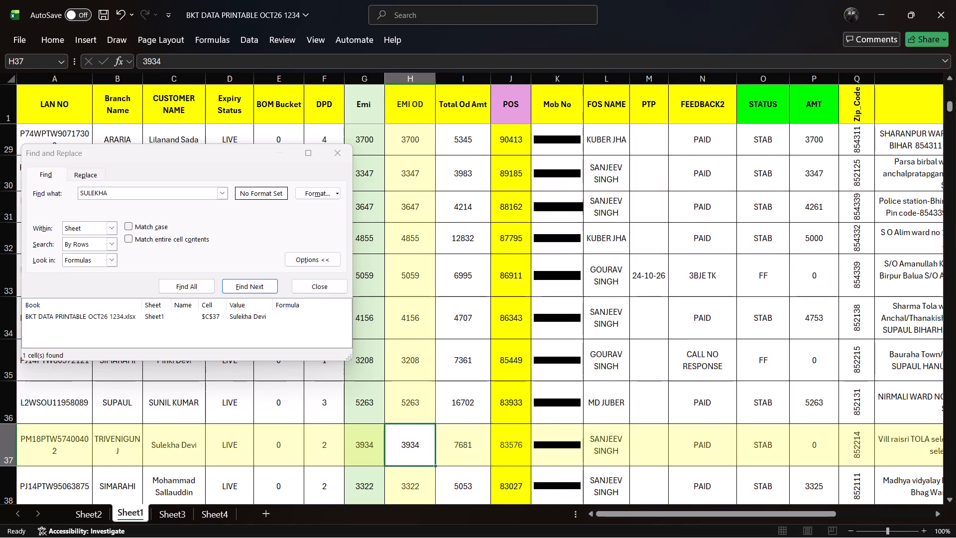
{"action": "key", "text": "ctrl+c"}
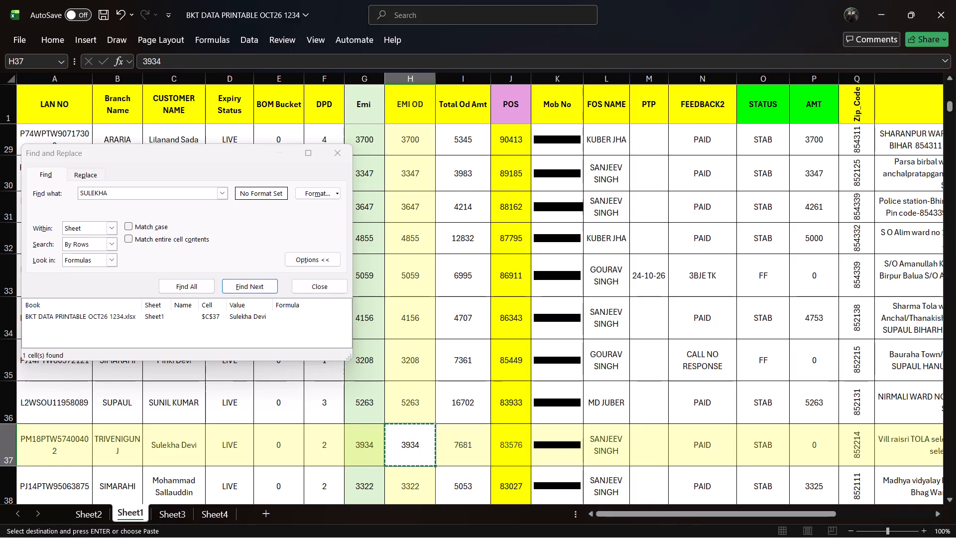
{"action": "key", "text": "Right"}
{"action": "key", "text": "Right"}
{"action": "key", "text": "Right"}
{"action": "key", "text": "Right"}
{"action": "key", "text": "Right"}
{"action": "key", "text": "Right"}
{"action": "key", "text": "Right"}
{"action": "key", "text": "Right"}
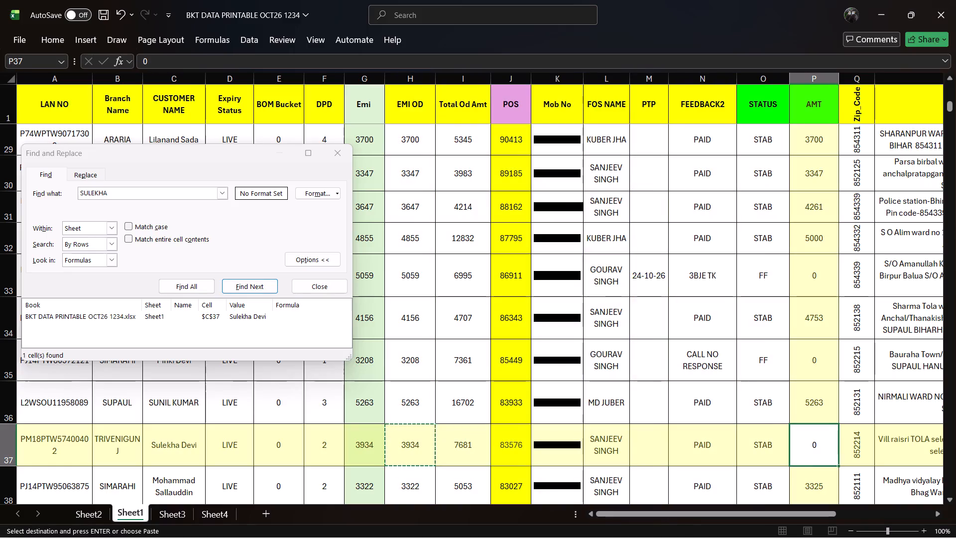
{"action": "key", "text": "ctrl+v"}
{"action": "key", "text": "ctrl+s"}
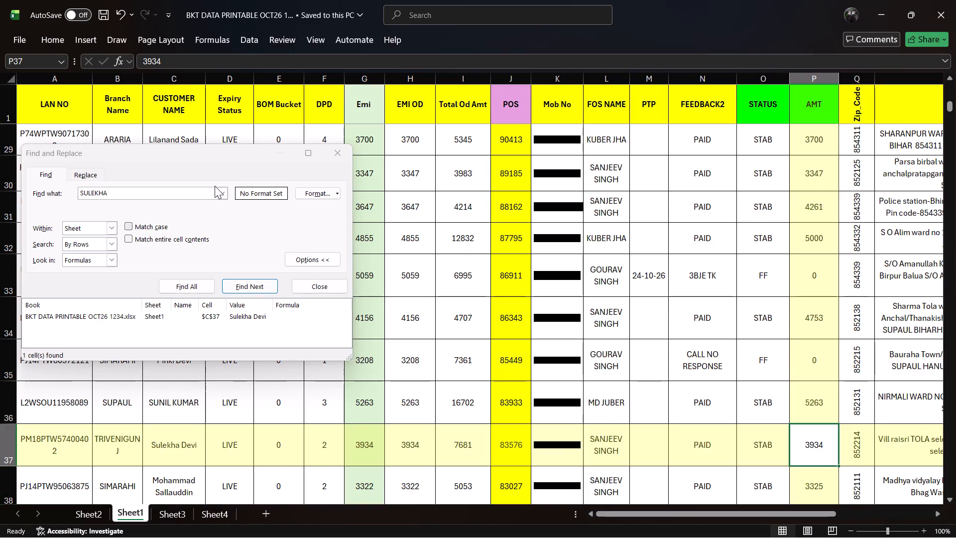
Search Sheet1 for the next customer's full three-part name in place of the previous search term.
{"action": "left_click", "coordinate": [128, 190]}
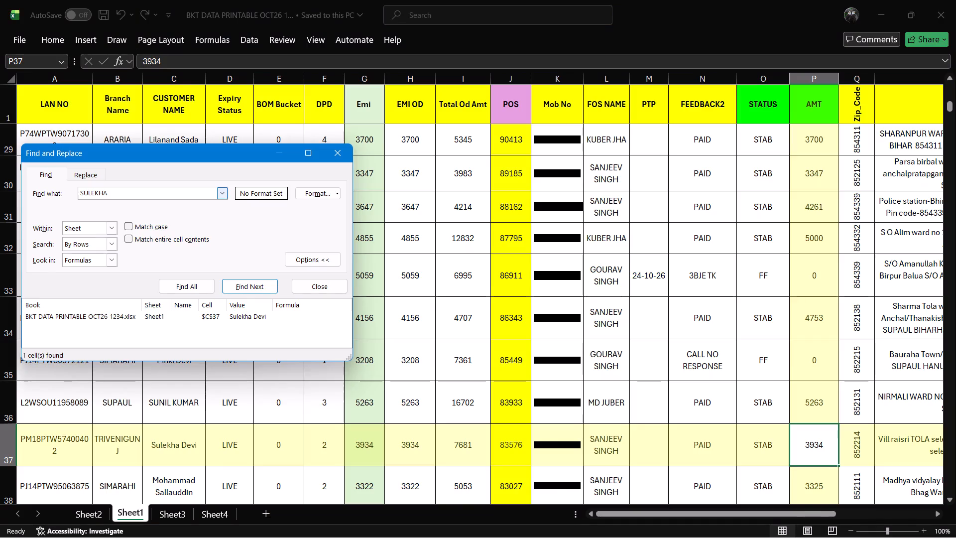
{"action": "left_click", "coordinate": [121, 191]}
{"action": "key", "text": "BackSpace"}
{"action": "key", "text": "BackSpace"}
{"action": "key", "text": "BackSpace"}
{"action": "key", "text": "BackSpace"}
{"action": "key", "text": "BackSpace"}
{"action": "key", "text": "BackSpace"}
{"action": "key", "text": "BackSpace"}
{"action": "key", "text": "BackSpace"}
{"action": "key", "text": "BackSpace"}
{"action": "key", "text": "BackSpace"}
{"action": "key", "text": "BackSpace"}
{"action": "key", "text": "BackSpace"}
{"action": "key", "text": "BackSpace"}
{"action": "key", "text": "BackSpace"}
{"action": "key", "text": "BackSpace"}
{"action": "key", "text": "BackSpace"}
{"action": "key", "text": "BackSpace"}
{"action": "key", "text": "BackSpace"}
{"action": "key", "text": "BackSpace"}
{"action": "key", "text": "BackSpace"}
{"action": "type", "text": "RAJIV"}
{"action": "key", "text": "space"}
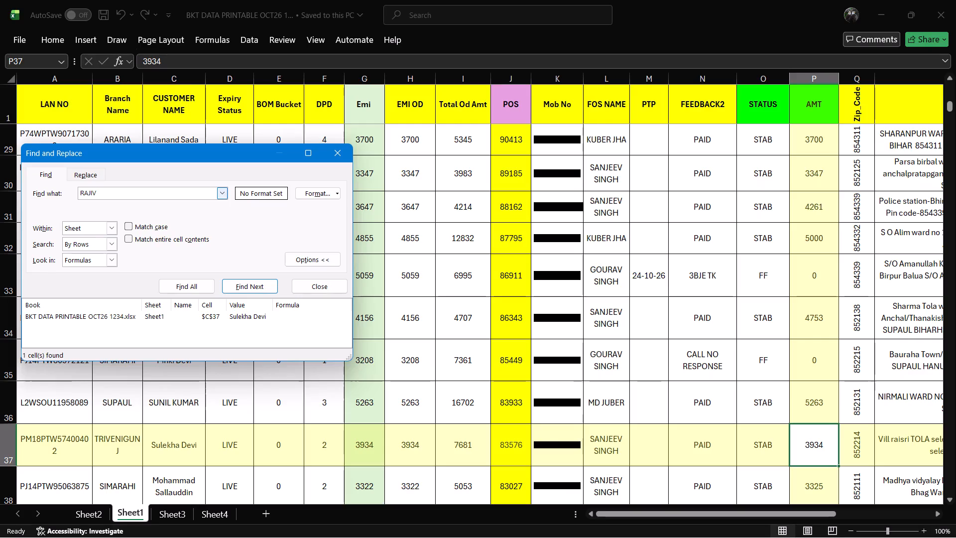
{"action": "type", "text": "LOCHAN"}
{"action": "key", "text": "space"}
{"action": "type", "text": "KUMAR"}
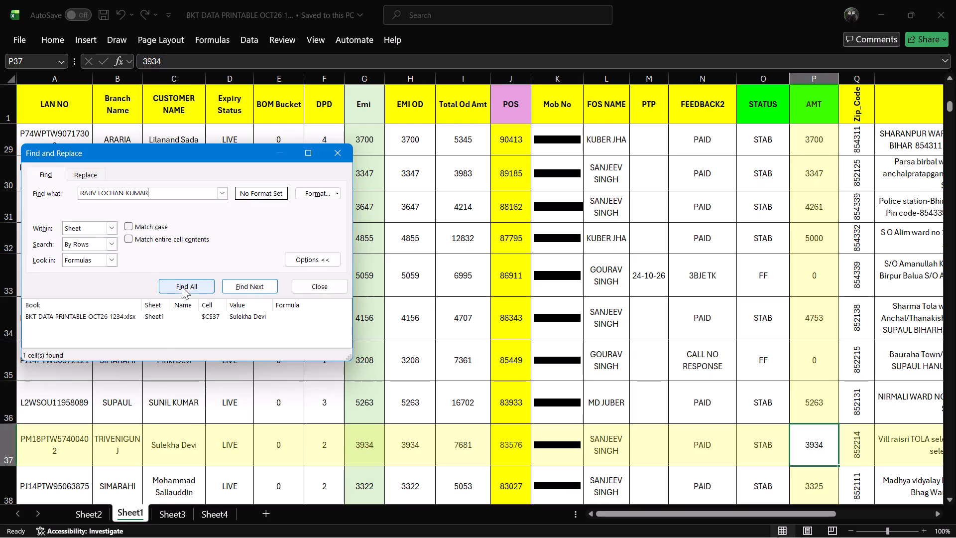
{"action": "left_click", "coordinate": [182, 286]}
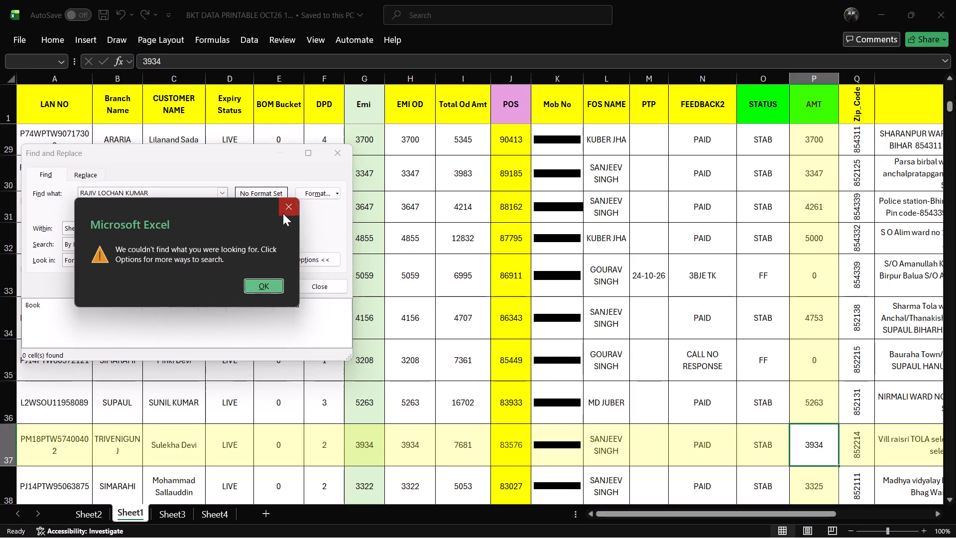
{"action": "left_click", "coordinate": [284, 213]}
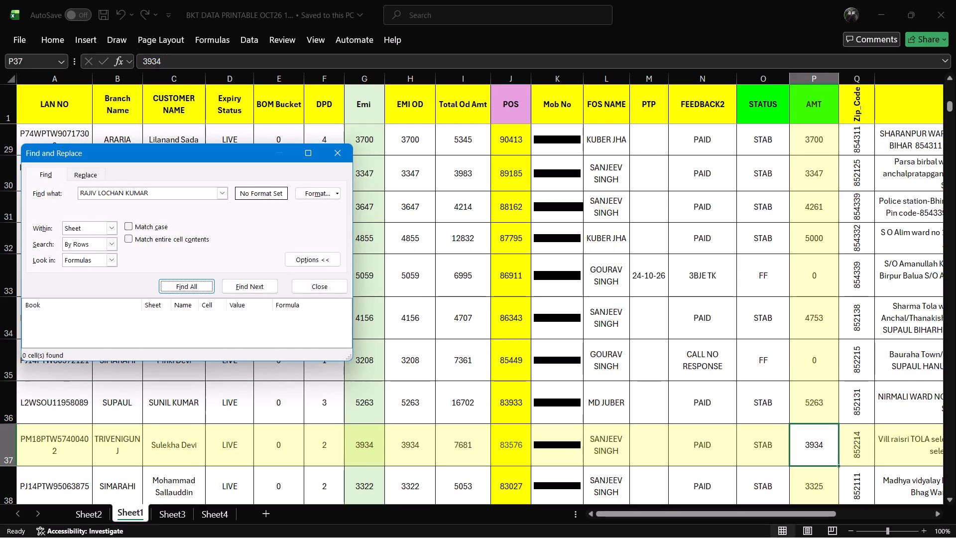
{"action": "left_click", "coordinate": [340, 149]}
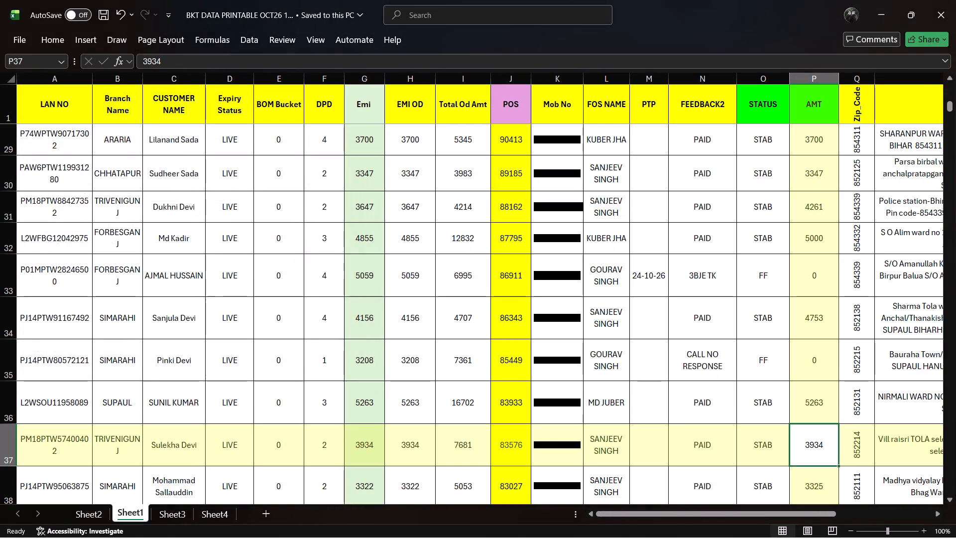
Repeat the search of Sheet1 for the same customer's full name twice to double-check it.
{"action": "key", "text": "ctrl+f"}
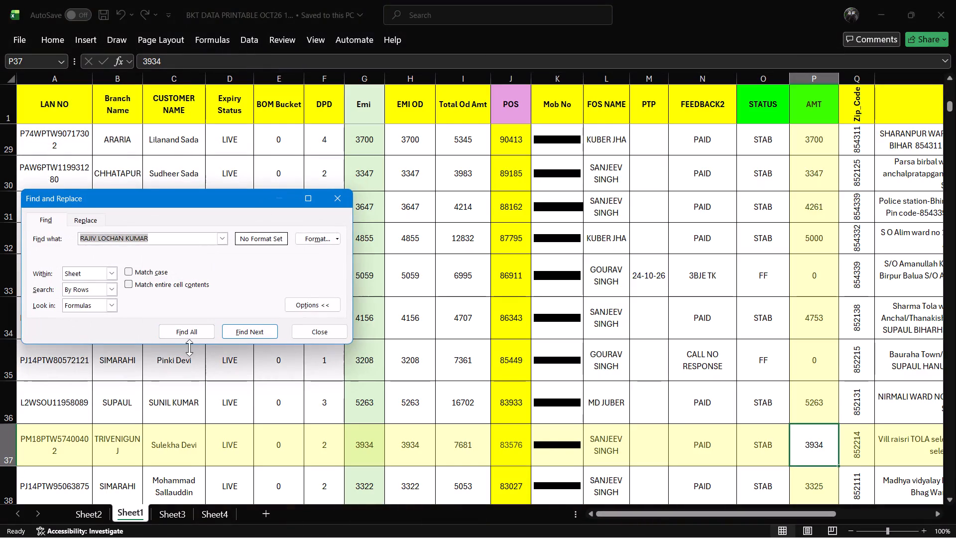
{"action": "left_click", "coordinate": [191, 334]}
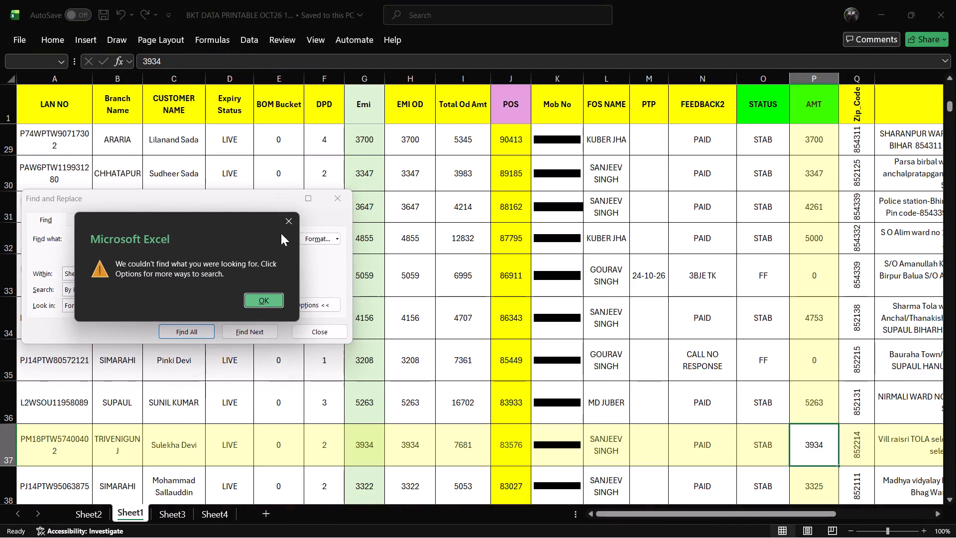
{"action": "left_click", "coordinate": [292, 219]}
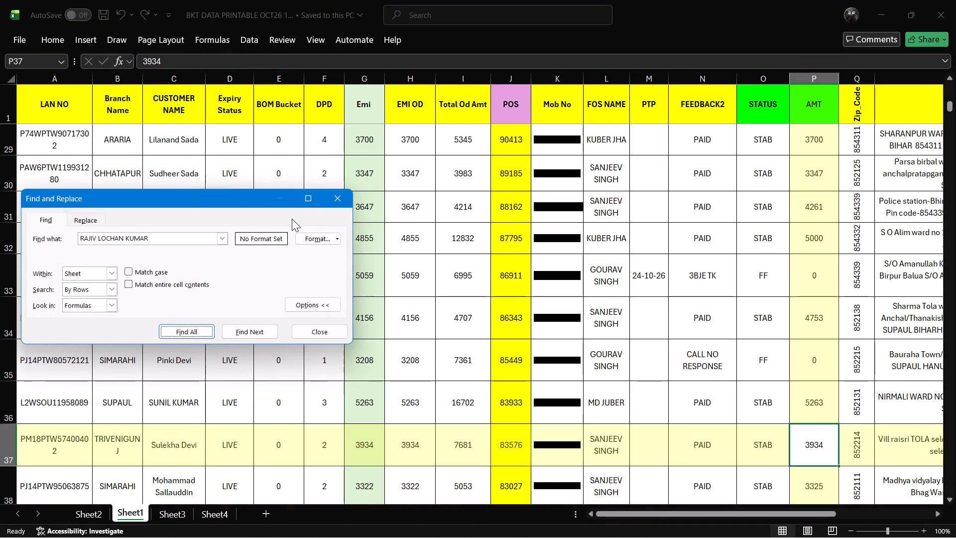
{"action": "left_click", "coordinate": [333, 196]}
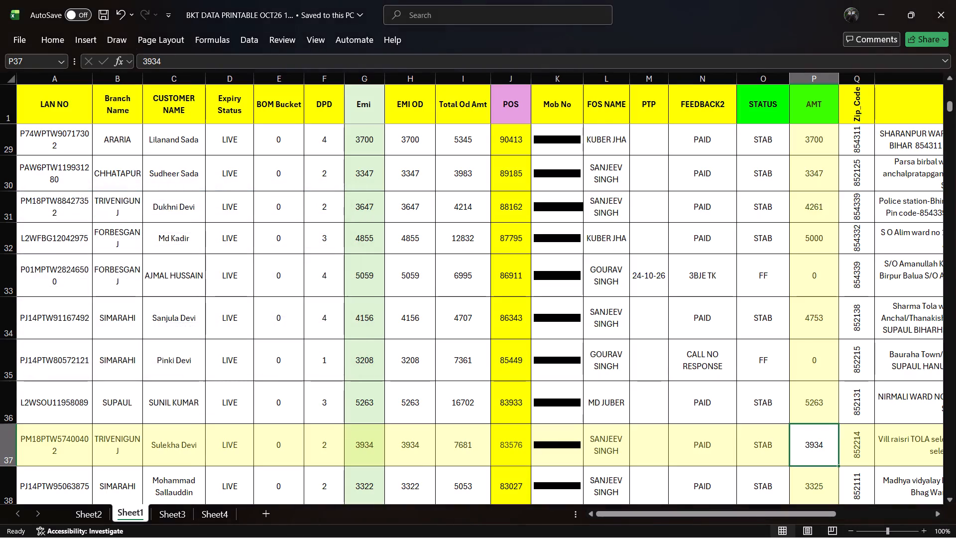
{"action": "key", "text": "ctrl+f"}
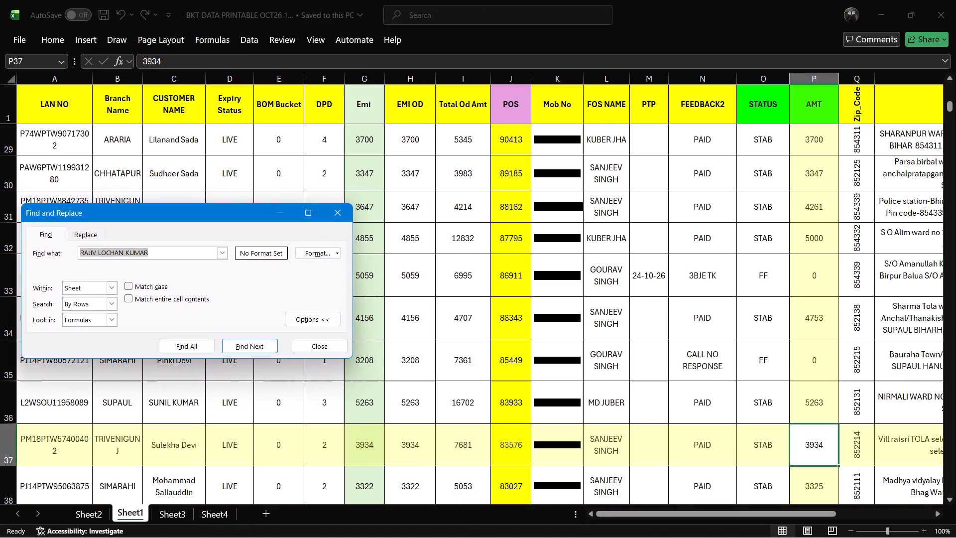
{"action": "left_click", "coordinate": [198, 349]}
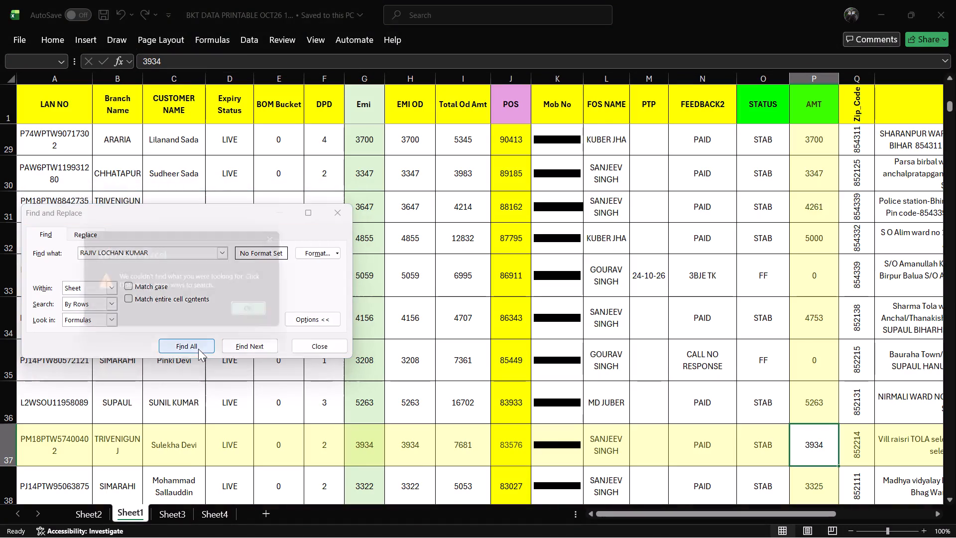
{"action": "left_click", "coordinate": [292, 240]}
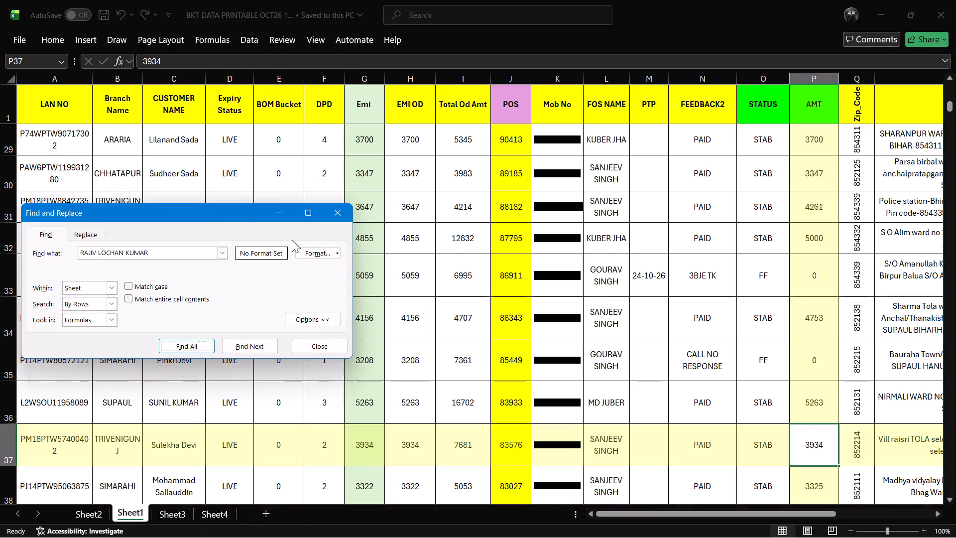
{"action": "left_click", "coordinate": [339, 210]}
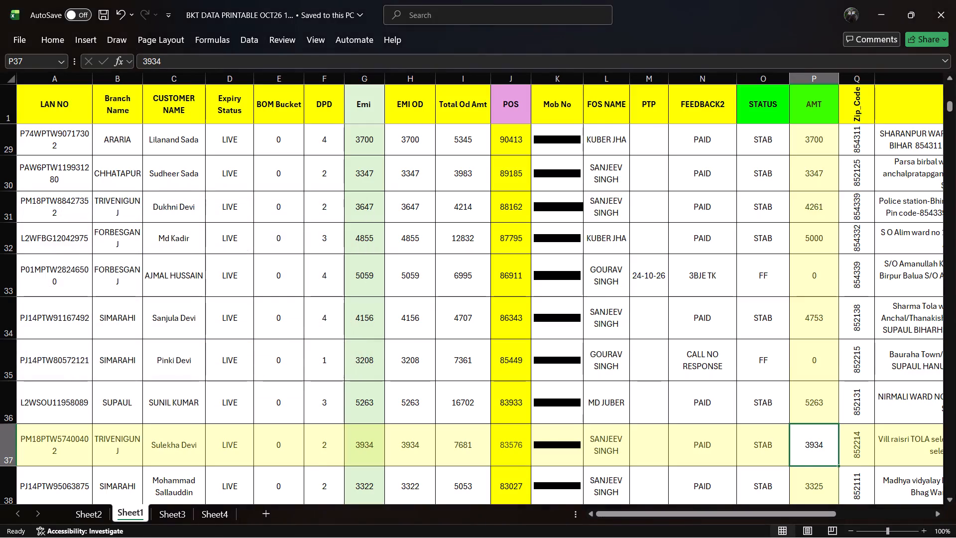
Save the workbook.
{"action": "key", "text": "ctrl+s"}
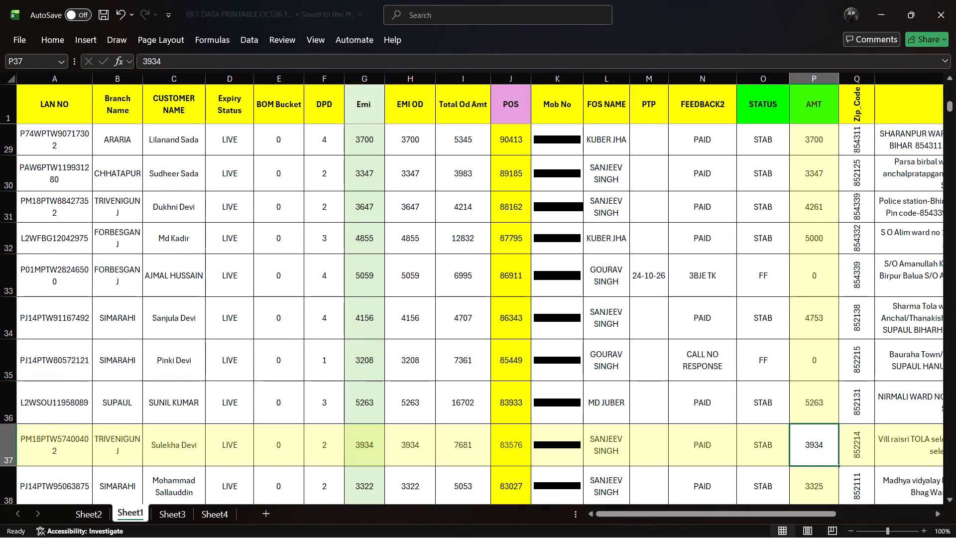
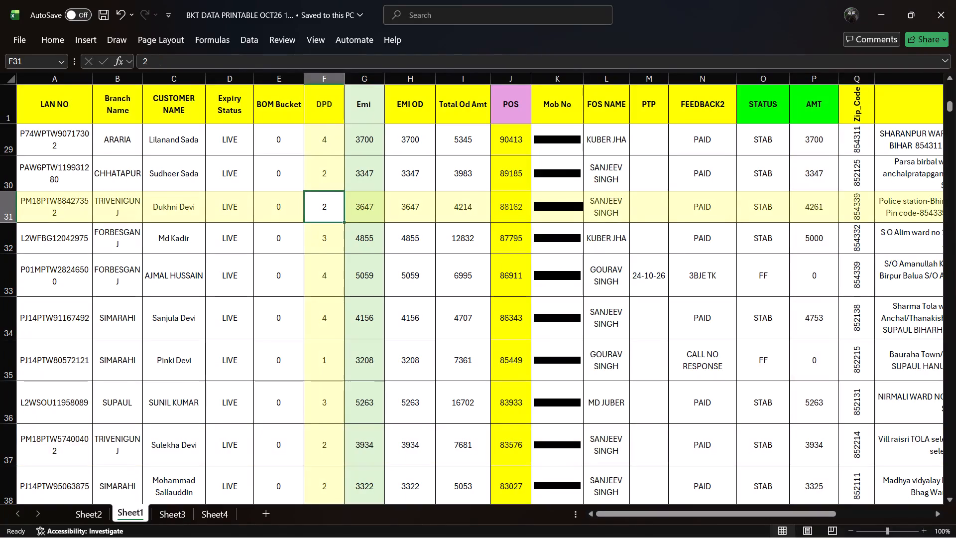
Turn on filtering for the whole data table in Sheet1.
{"action": "key", "text": "ctrl+a"}
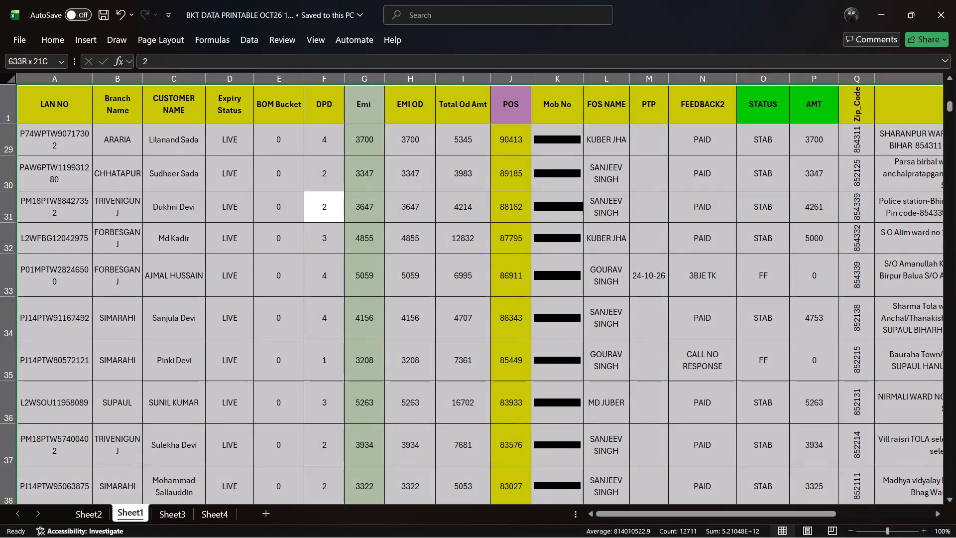
{"action": "key", "text": "ctrl+shift+l"}
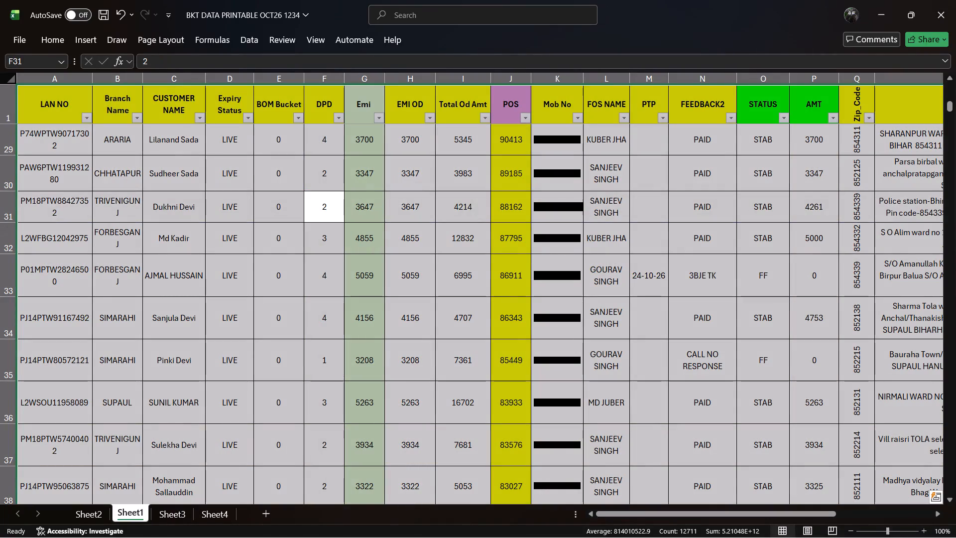
{"action": "left_click", "coordinate": [258, 181]}
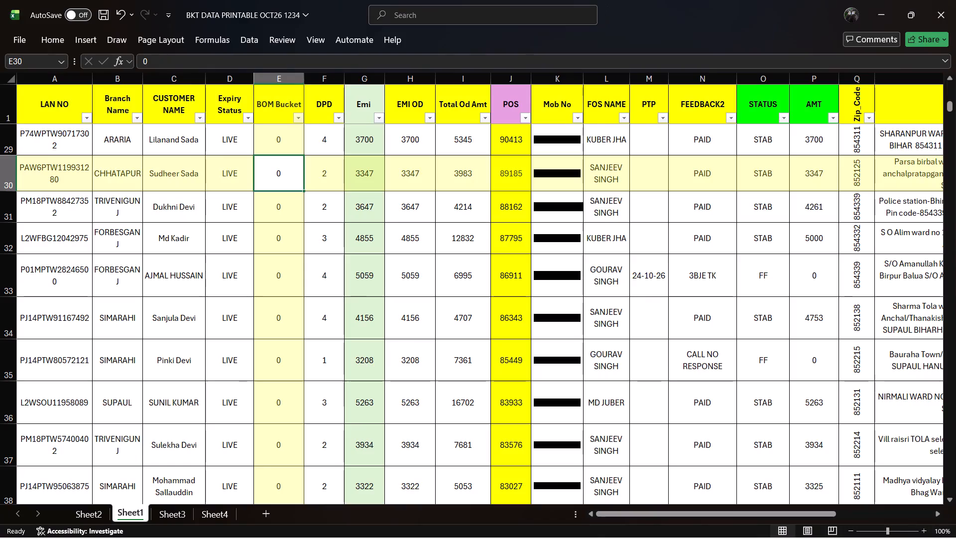
Filter the CUSTOMER NAME column by the search term RAJIV.
{"action": "left_click", "coordinate": [201, 118]}
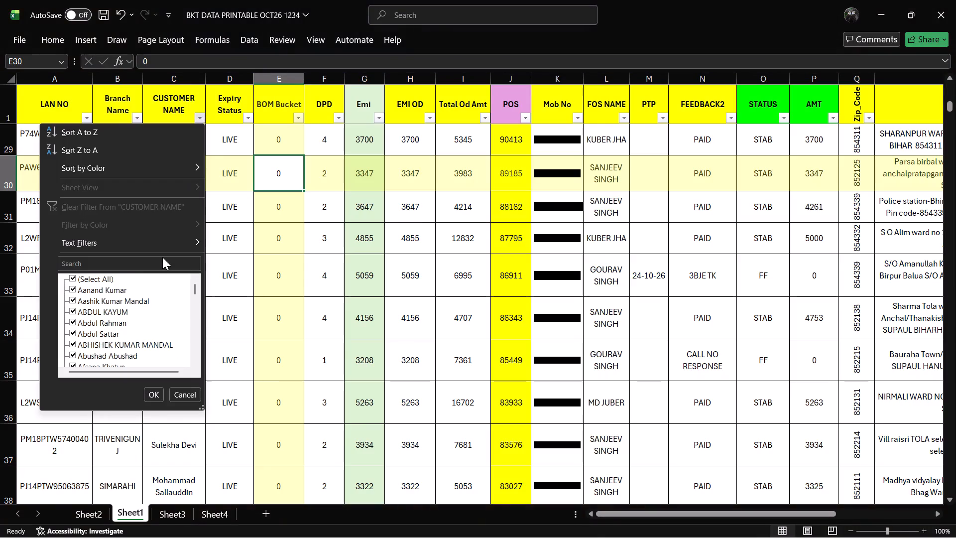
{"action": "left_click", "coordinate": [99, 277]}
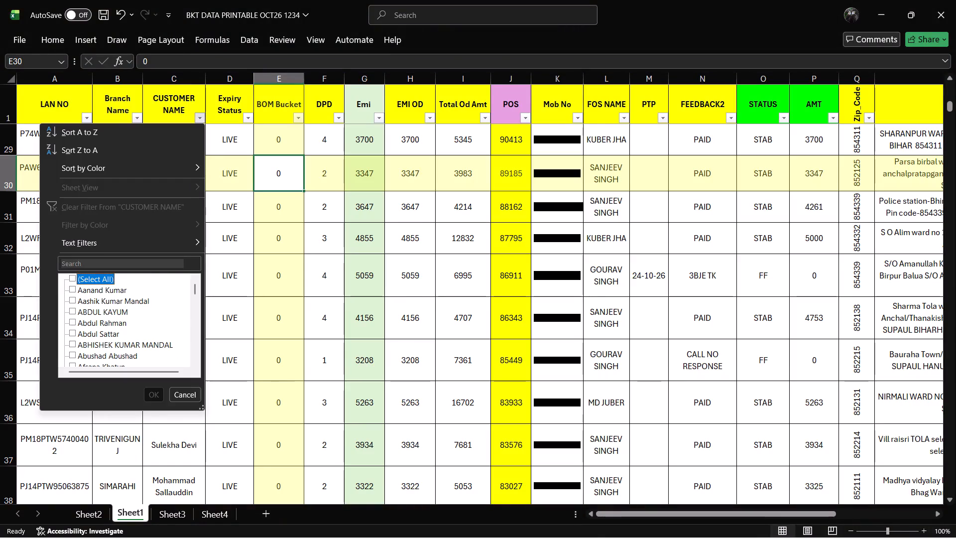
{"action": "left_click", "coordinate": [89, 266]}
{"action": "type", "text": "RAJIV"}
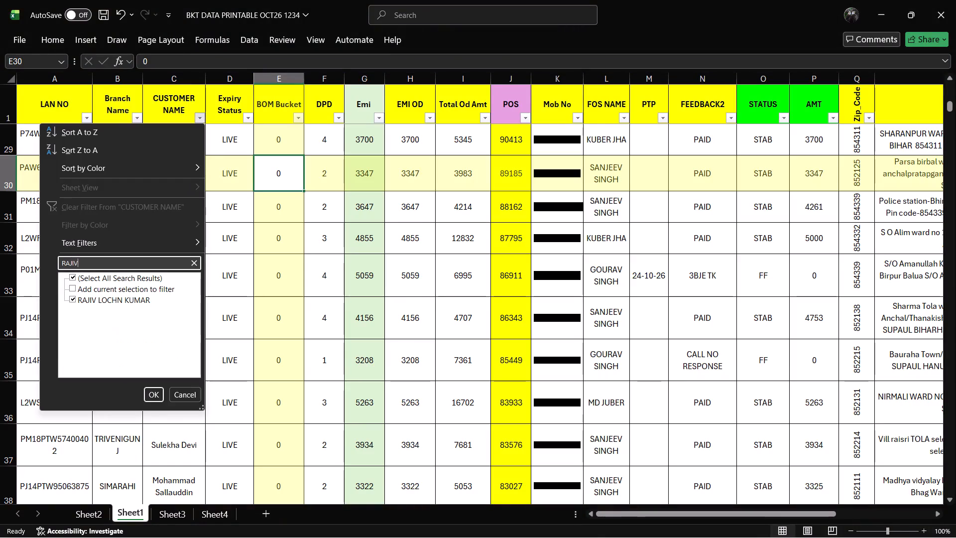
{"action": "left_click", "coordinate": [162, 400]}
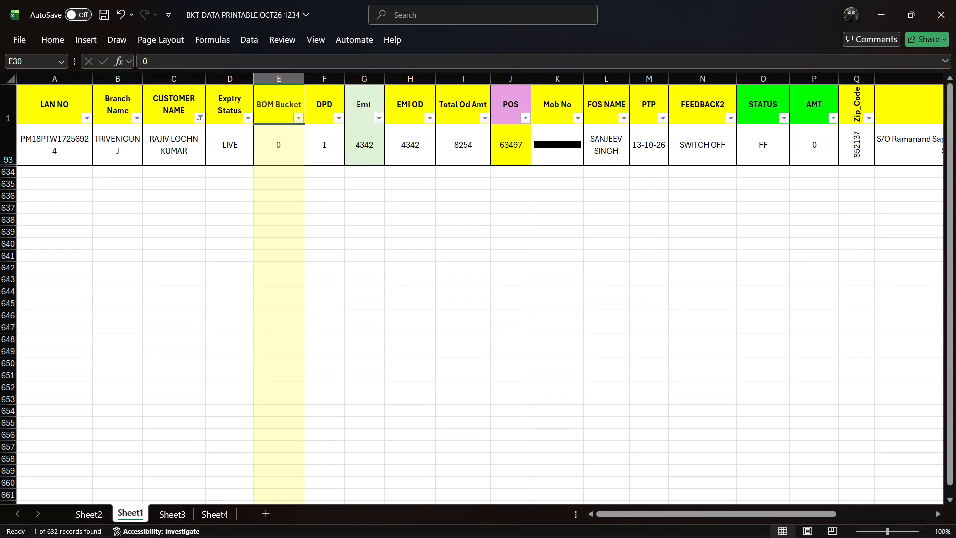
In row 93, clear the PTP date and set FEEDBACK2 to PAID and STATUS to STAB.
{"action": "left_click", "coordinate": [710, 147]}
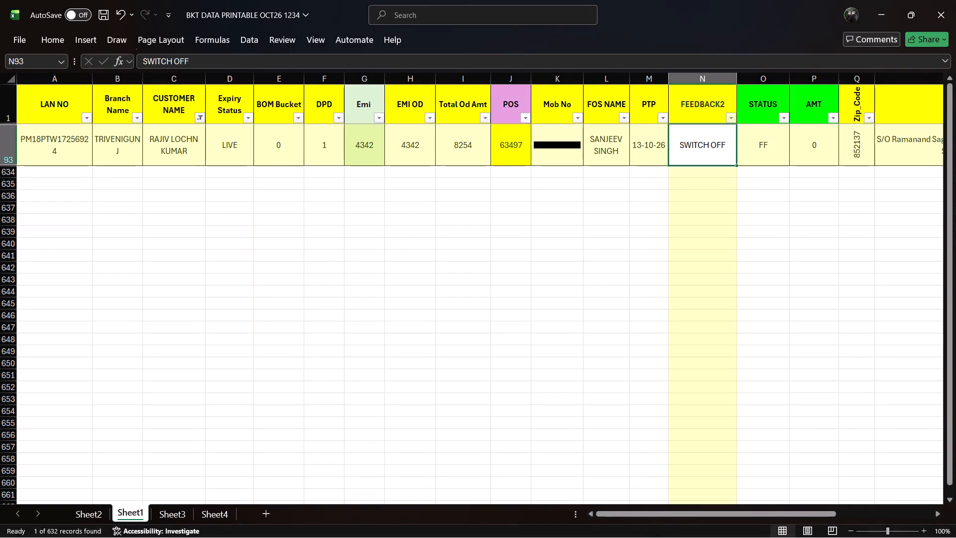
{"action": "key", "text": "BackSpace"}
{"action": "key", "text": "Left"}
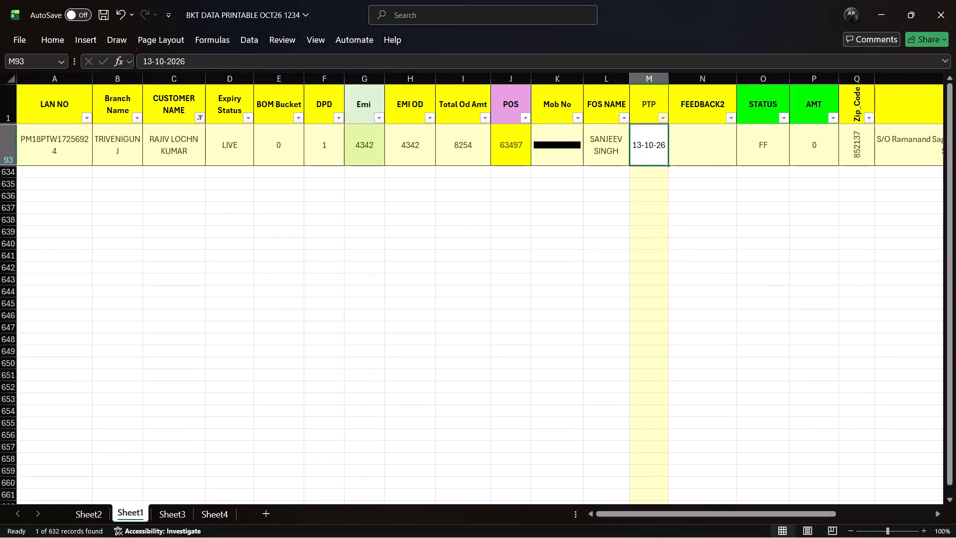
{"action": "key", "text": "BackSpace"}
{"action": "key", "text": "Right"}
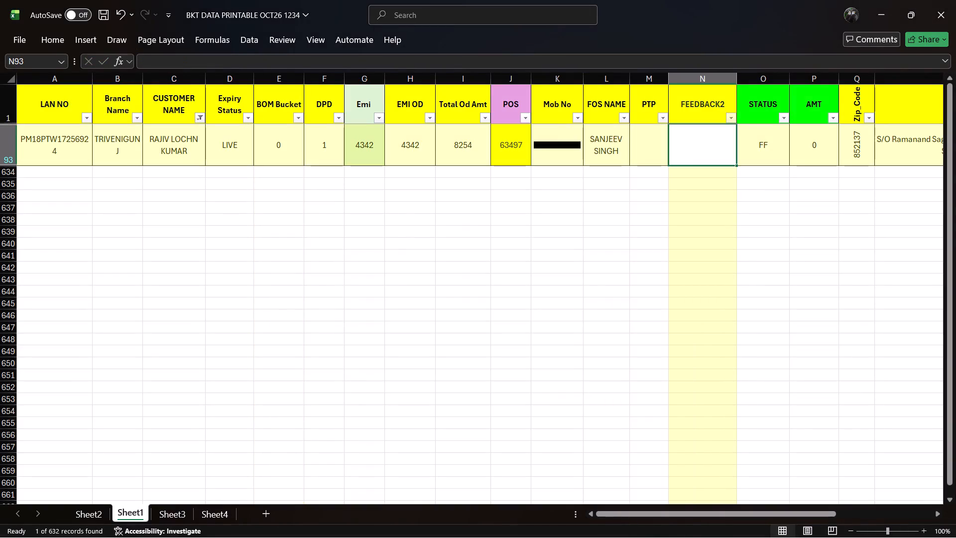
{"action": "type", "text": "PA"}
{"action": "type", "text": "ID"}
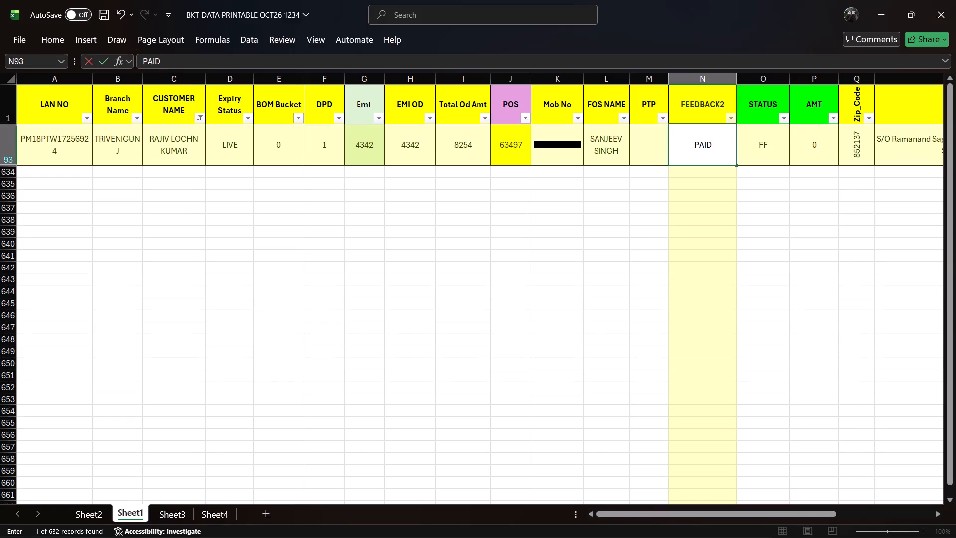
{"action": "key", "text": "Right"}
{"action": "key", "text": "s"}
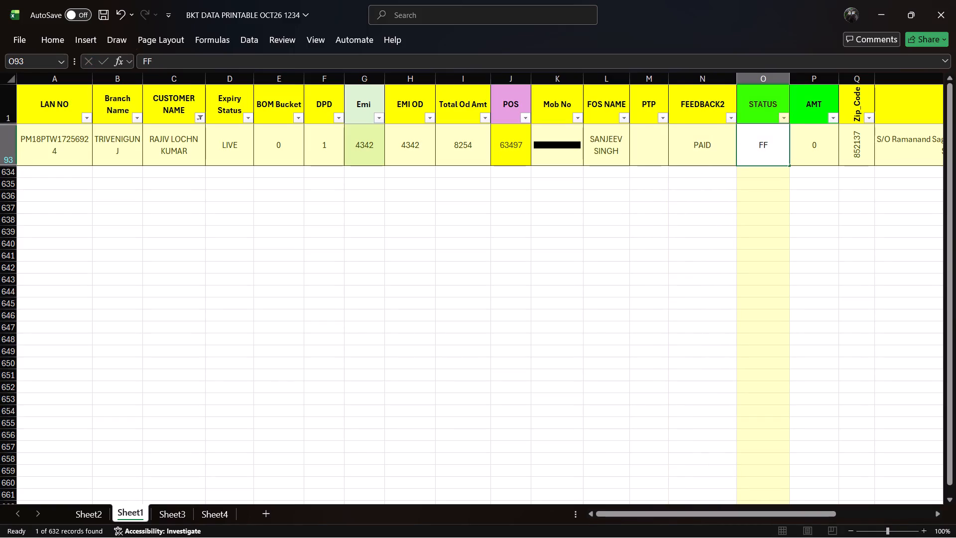
Copy the EMI OD amount of 4342 into the AMT cell of row 93 and save the workbook.
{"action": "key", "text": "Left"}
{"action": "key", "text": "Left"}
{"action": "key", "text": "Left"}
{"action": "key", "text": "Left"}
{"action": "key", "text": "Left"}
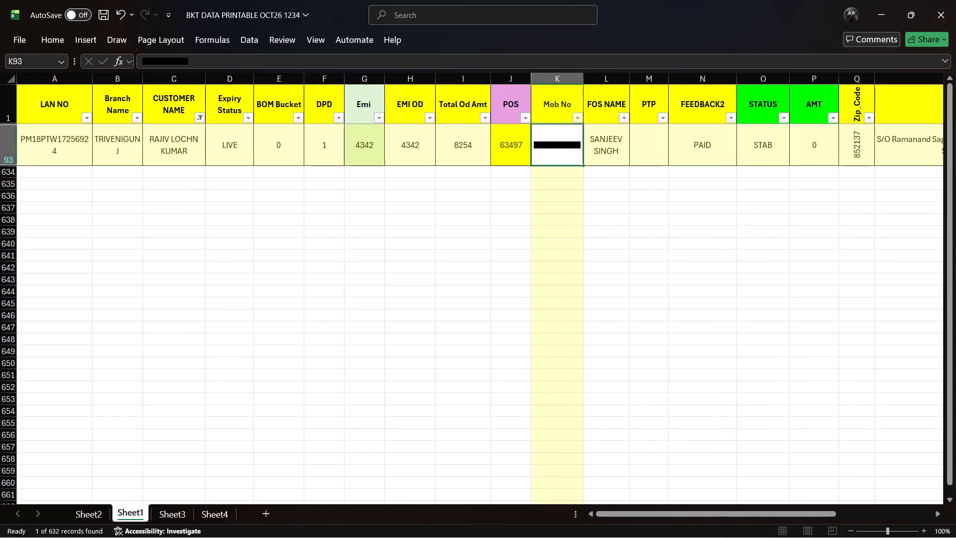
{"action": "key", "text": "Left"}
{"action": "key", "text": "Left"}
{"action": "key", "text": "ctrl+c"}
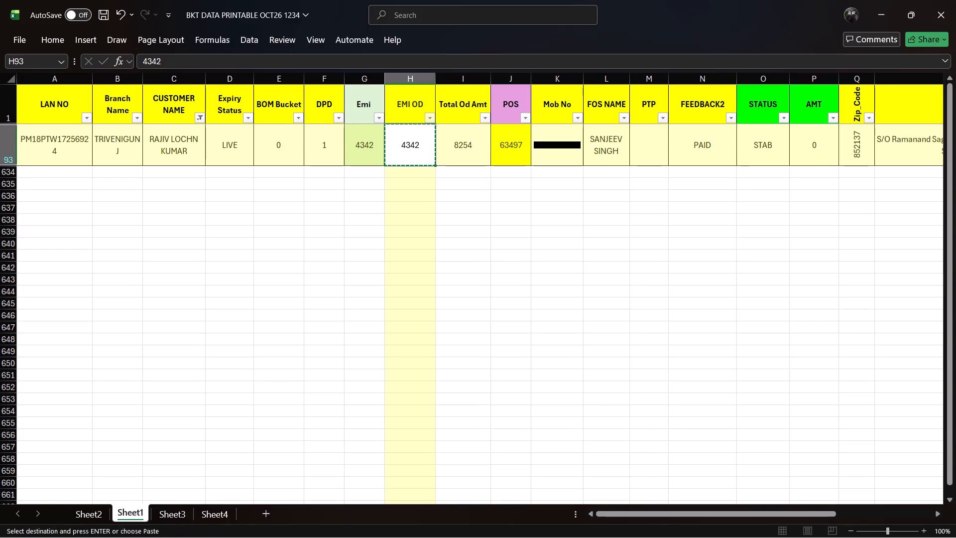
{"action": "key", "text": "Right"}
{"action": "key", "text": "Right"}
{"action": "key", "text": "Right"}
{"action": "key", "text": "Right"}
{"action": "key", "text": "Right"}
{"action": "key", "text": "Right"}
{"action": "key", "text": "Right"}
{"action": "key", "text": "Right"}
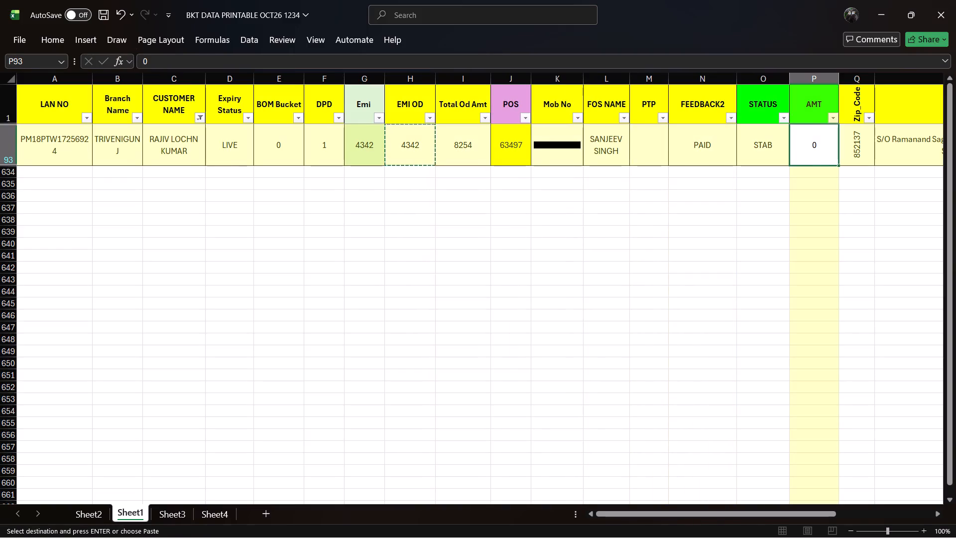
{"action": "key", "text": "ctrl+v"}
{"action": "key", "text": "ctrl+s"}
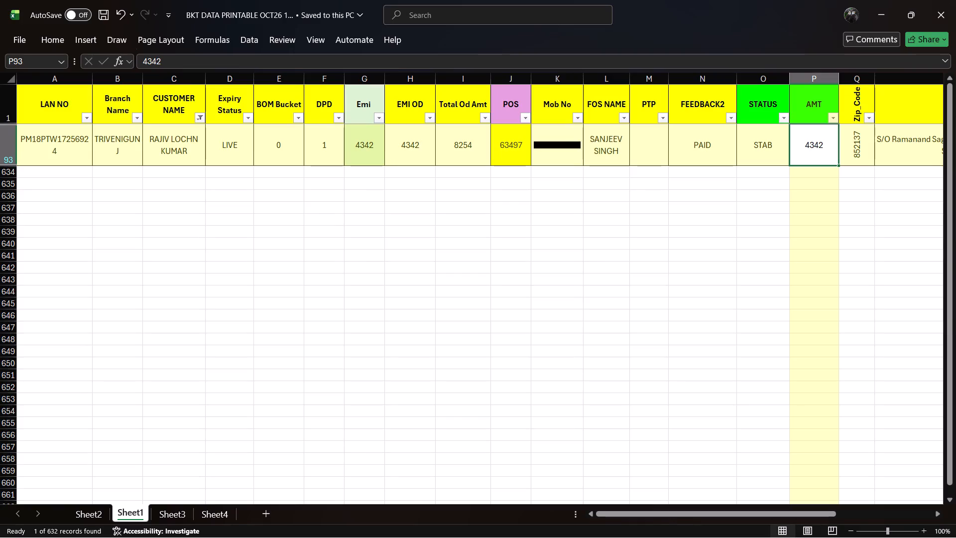
Change the CUSTOMER NAME filter to the search term URMILA.
{"action": "left_click", "coordinate": [198, 116]}
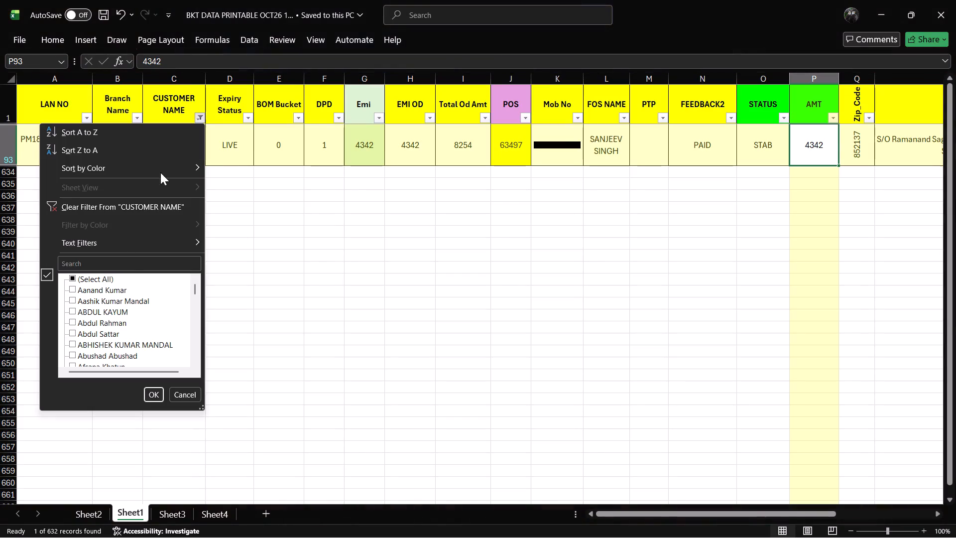
{"action": "left_click", "coordinate": [84, 265]}
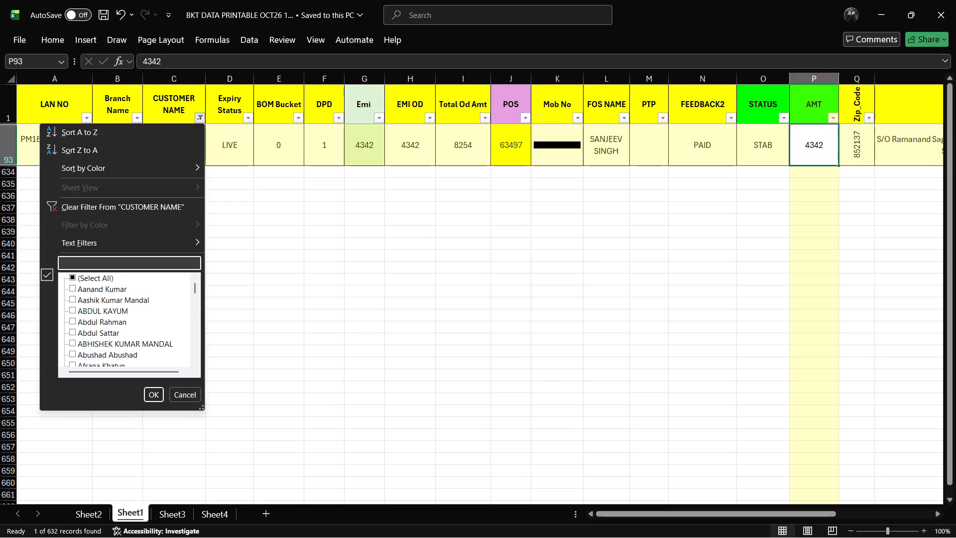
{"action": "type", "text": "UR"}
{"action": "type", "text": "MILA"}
{"action": "left_click", "coordinate": [154, 392]}
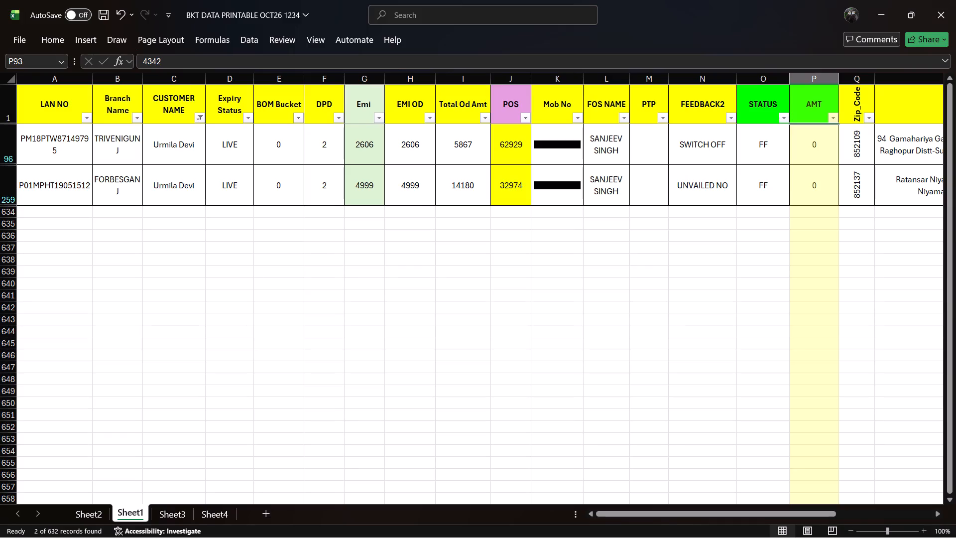
In row 96, the TRIVENIGUNJ branch entry, set FEEDBACK2 to PAID and STATUS to STAB.
{"action": "left_click", "coordinate": [63, 144]}
{"action": "key", "text": "Right"}
{"action": "key", "text": "Right"}
{"action": "key", "text": "Right"}
{"action": "key", "text": "Right"}
{"action": "key", "text": "Right"}
{"action": "key", "text": "Right"}
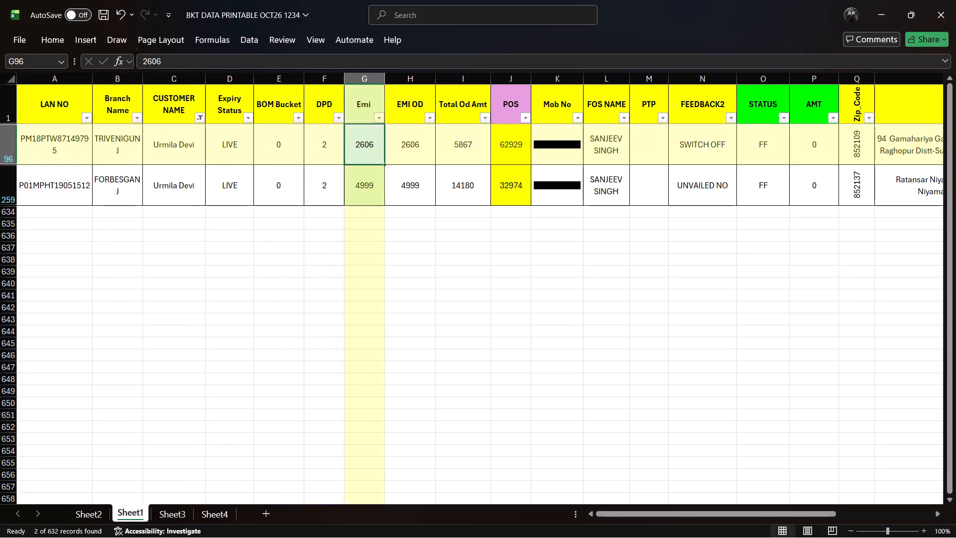
{"action": "key", "text": "Right"}
{"action": "key", "text": "Right"}
{"action": "key", "text": "Right"}
{"action": "key", "text": "Right"}
{"action": "key", "text": "Right"}
{"action": "key", "text": "Right"}
{"action": "key", "text": "Right"}
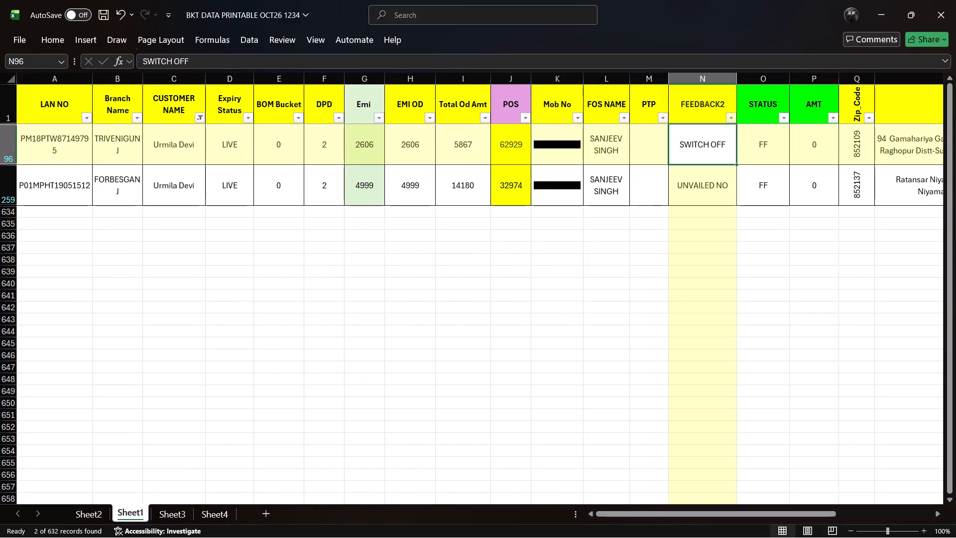
{"action": "key", "text": "BackSpace"}
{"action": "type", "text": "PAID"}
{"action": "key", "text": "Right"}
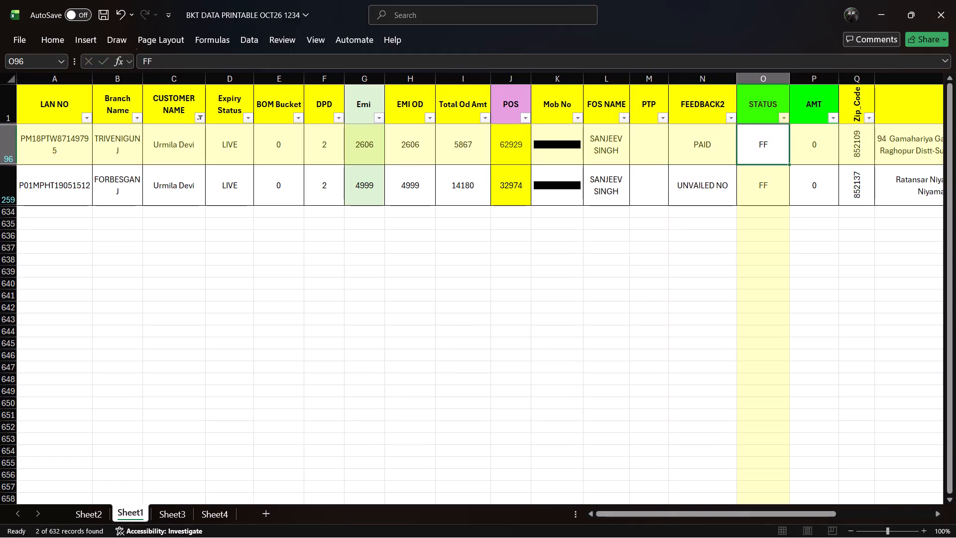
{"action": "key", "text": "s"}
Copy the EMI OD amount of 2606 into the AMT cell of row 96 and save the workbook.
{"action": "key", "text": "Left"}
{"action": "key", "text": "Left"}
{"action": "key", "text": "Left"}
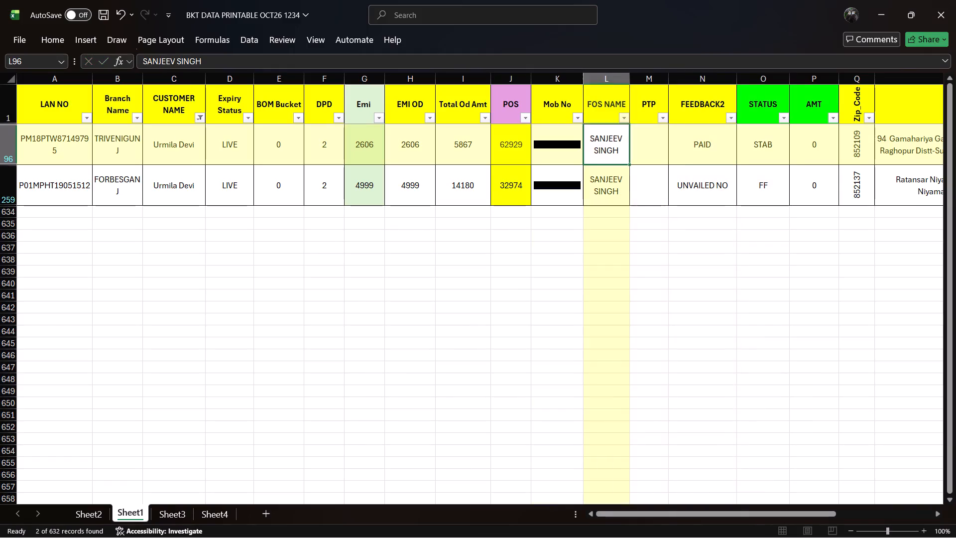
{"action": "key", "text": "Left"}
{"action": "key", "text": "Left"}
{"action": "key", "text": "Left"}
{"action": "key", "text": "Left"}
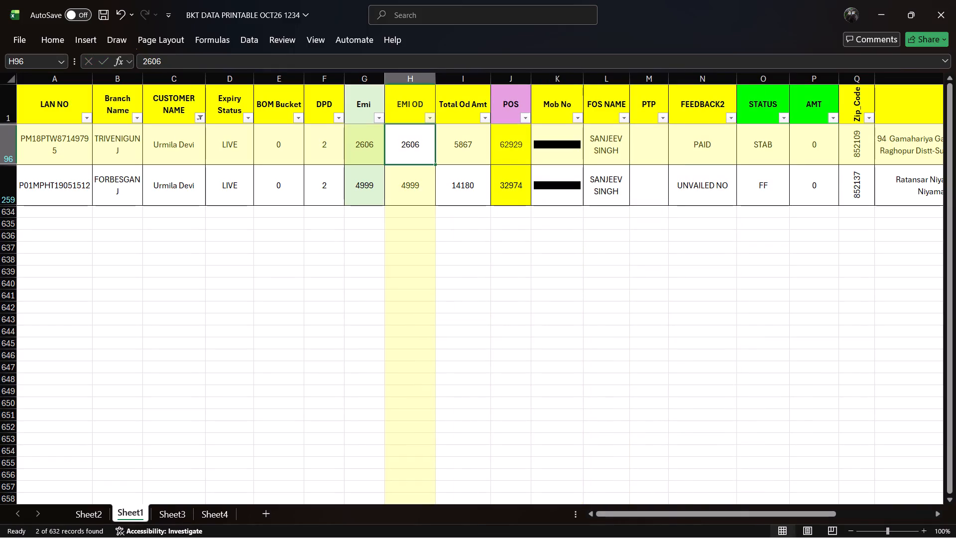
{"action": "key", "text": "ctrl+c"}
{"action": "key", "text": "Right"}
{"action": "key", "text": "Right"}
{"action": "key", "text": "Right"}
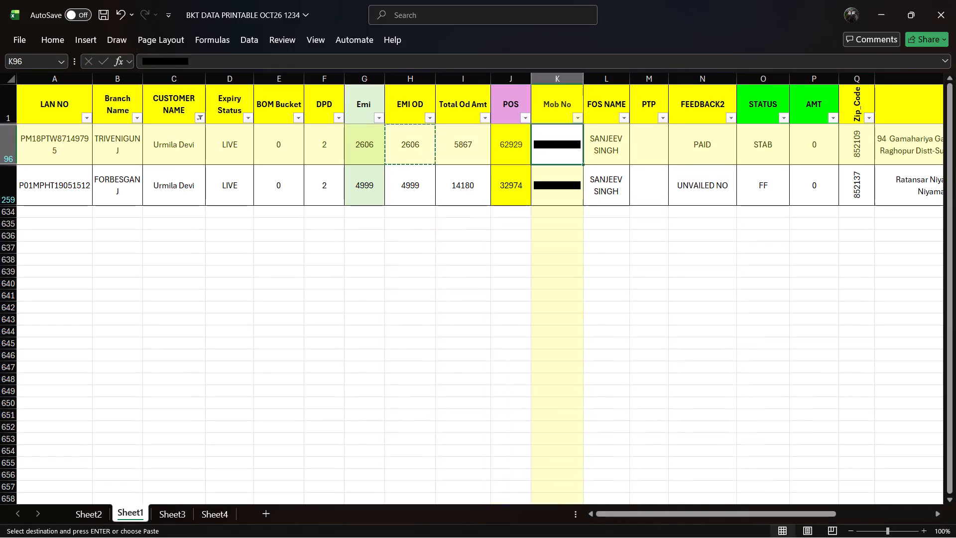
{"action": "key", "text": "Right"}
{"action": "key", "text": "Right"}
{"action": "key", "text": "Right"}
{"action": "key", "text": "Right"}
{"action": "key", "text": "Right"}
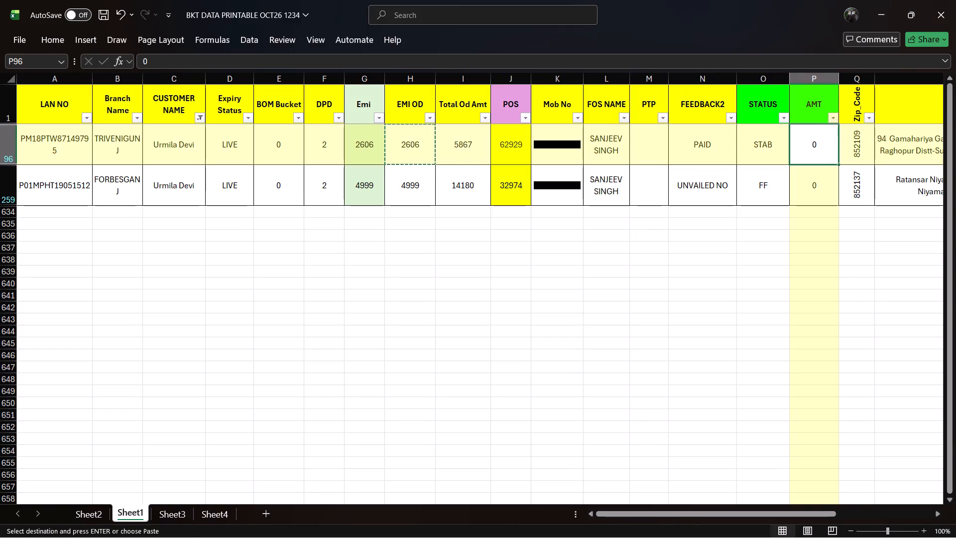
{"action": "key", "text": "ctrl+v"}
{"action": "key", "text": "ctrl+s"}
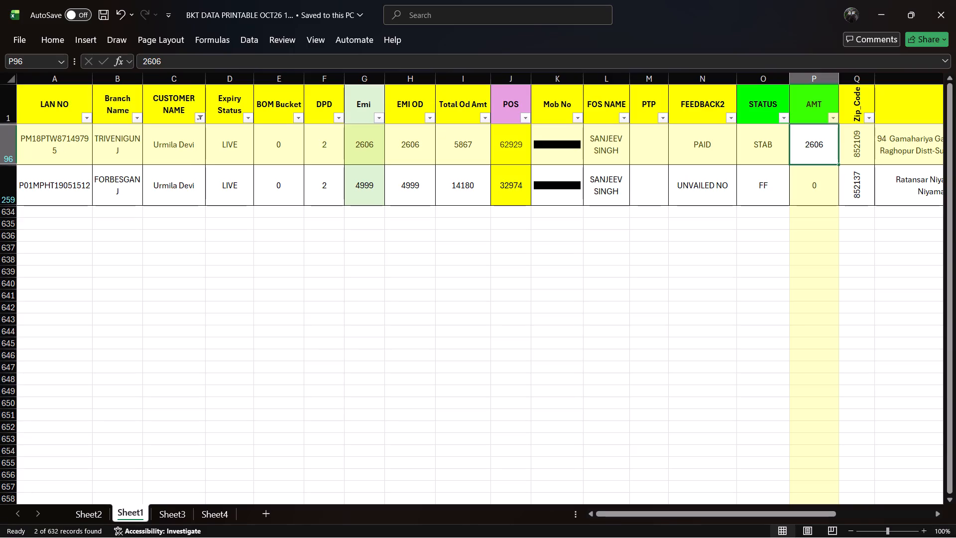
Change the CUSTOMER NAME filter to the next customer's two-part name beginning with MD J.
{"action": "left_click", "coordinate": [201, 120]}
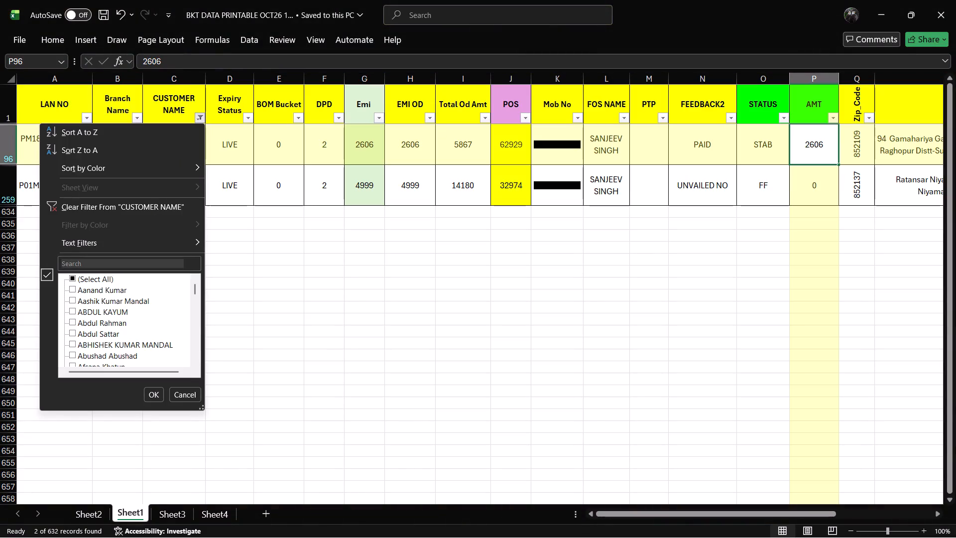
{"action": "left_click", "coordinate": [75, 265]}
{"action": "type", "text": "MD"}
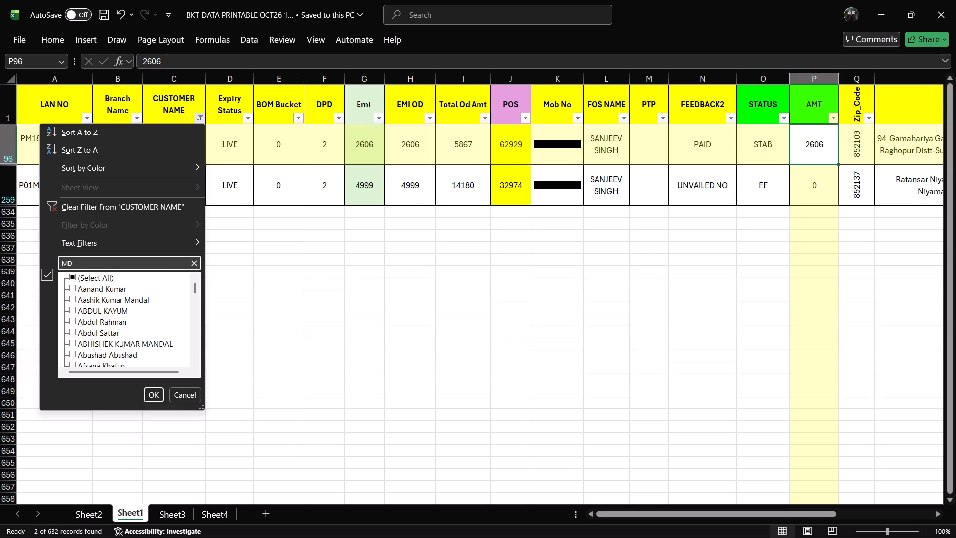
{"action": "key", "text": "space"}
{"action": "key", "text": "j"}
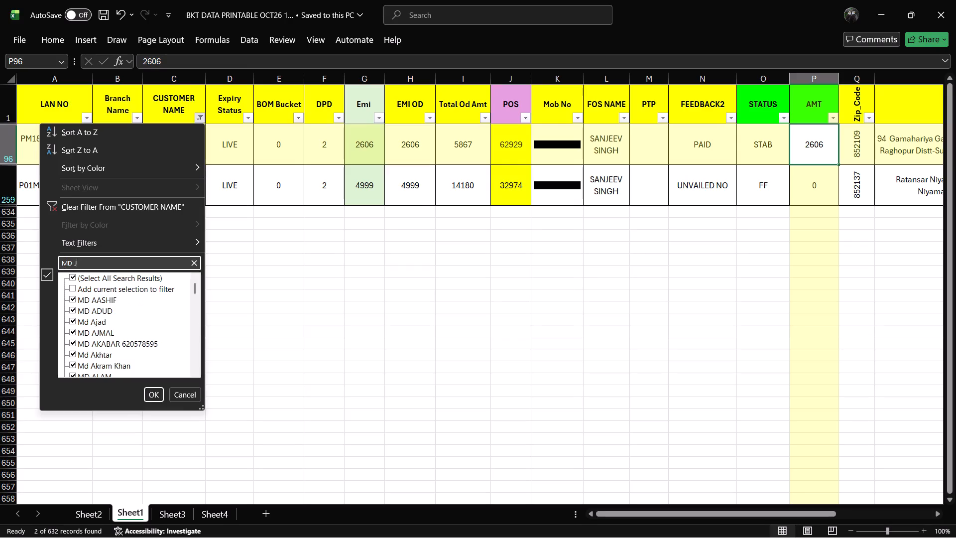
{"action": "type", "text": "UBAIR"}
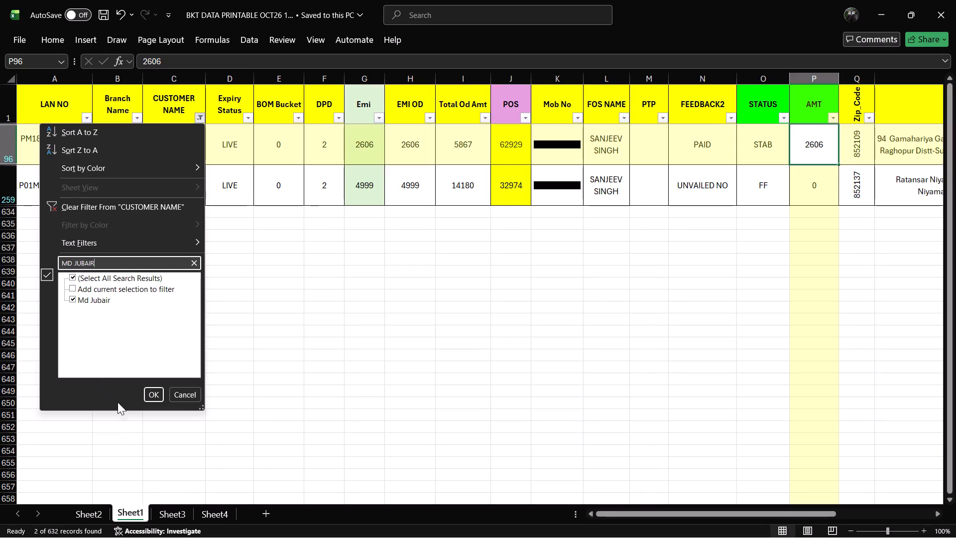
{"action": "left_click", "coordinate": [150, 394]}
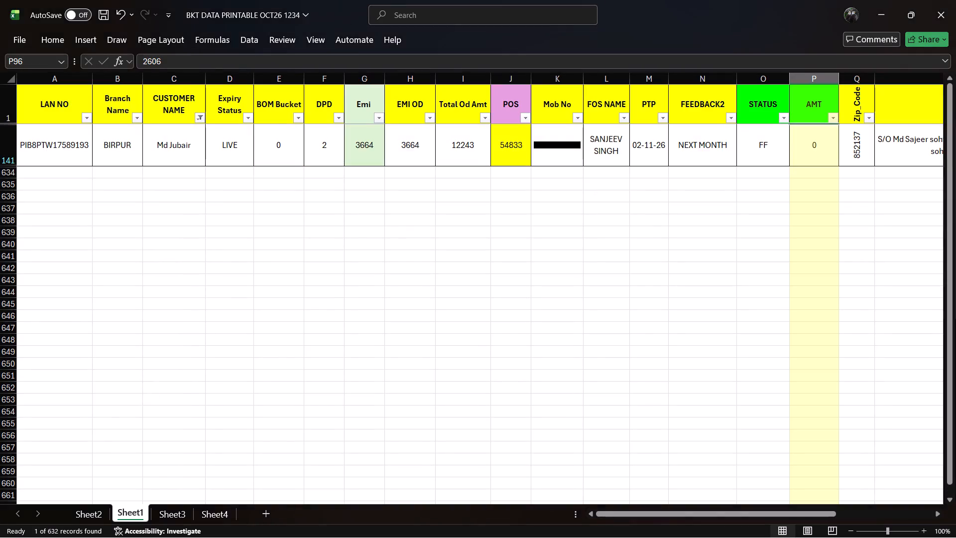
In row 141, the BIRPUR branch entry, clear the PTP date, set FEEDBACK2 to PAID and STATUS to STAB.
{"action": "left_click", "coordinate": [640, 157]}
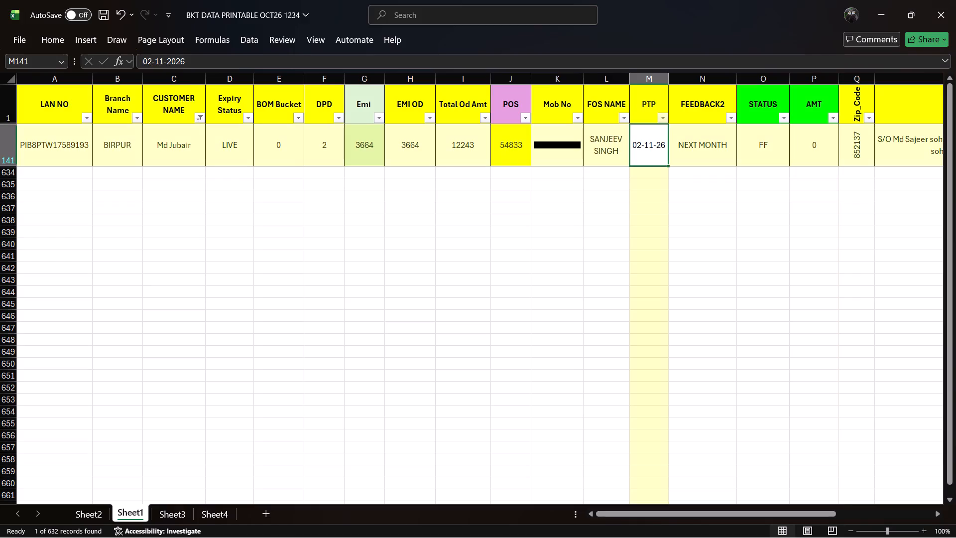
{"action": "key", "text": "BackSpace"}
{"action": "key", "text": "Right"}
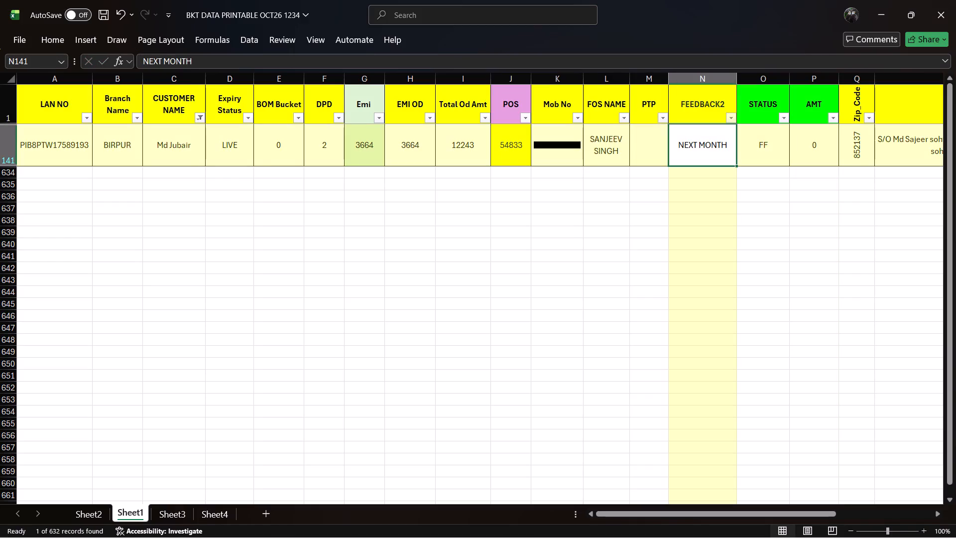
{"action": "key", "text": "BackSpace"}
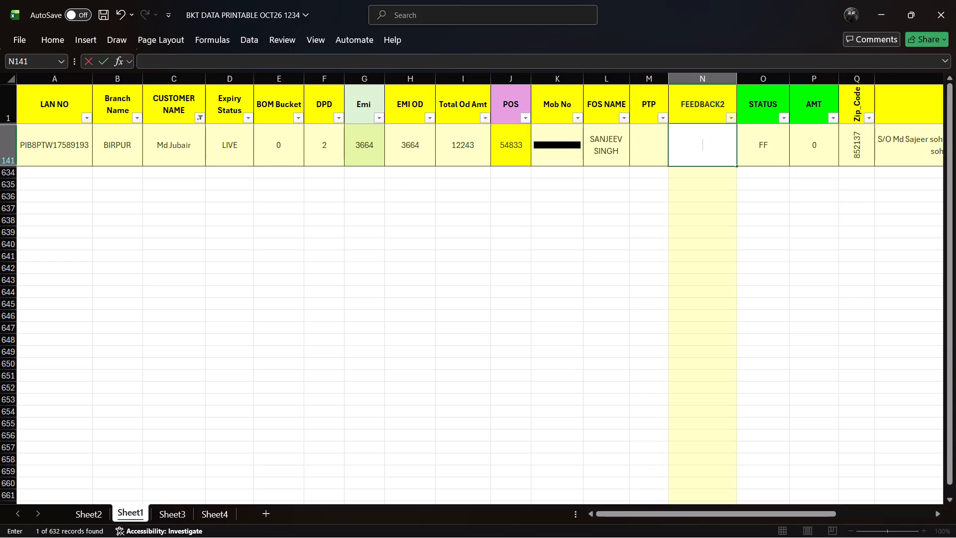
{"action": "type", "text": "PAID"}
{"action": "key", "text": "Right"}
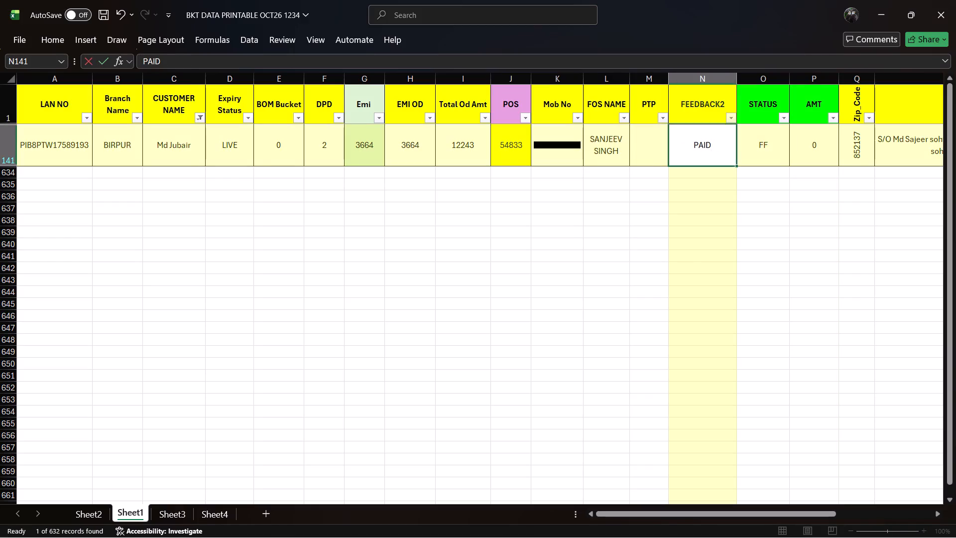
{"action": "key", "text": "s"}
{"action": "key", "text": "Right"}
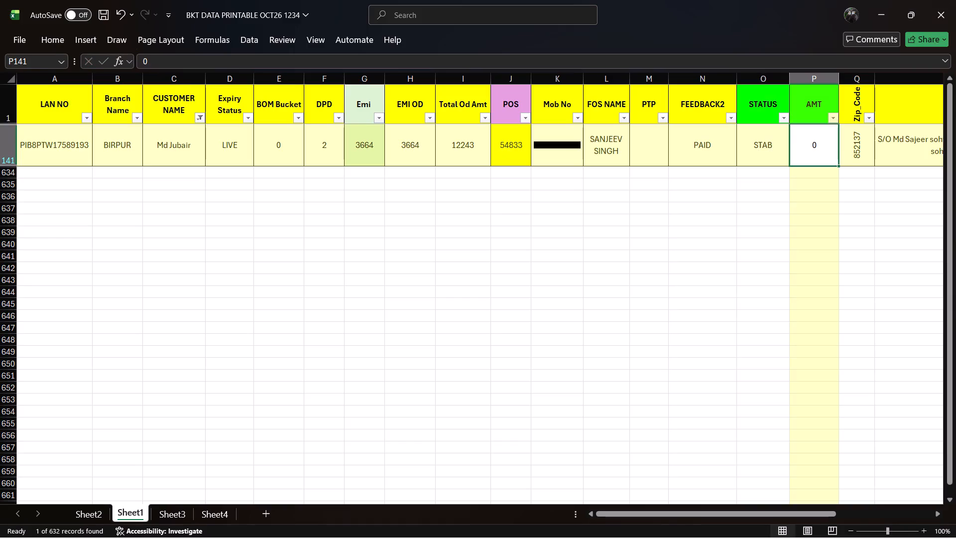
Copy the EMI OD amount of 3664 into the AMT cell of row 141 and save the workbook.
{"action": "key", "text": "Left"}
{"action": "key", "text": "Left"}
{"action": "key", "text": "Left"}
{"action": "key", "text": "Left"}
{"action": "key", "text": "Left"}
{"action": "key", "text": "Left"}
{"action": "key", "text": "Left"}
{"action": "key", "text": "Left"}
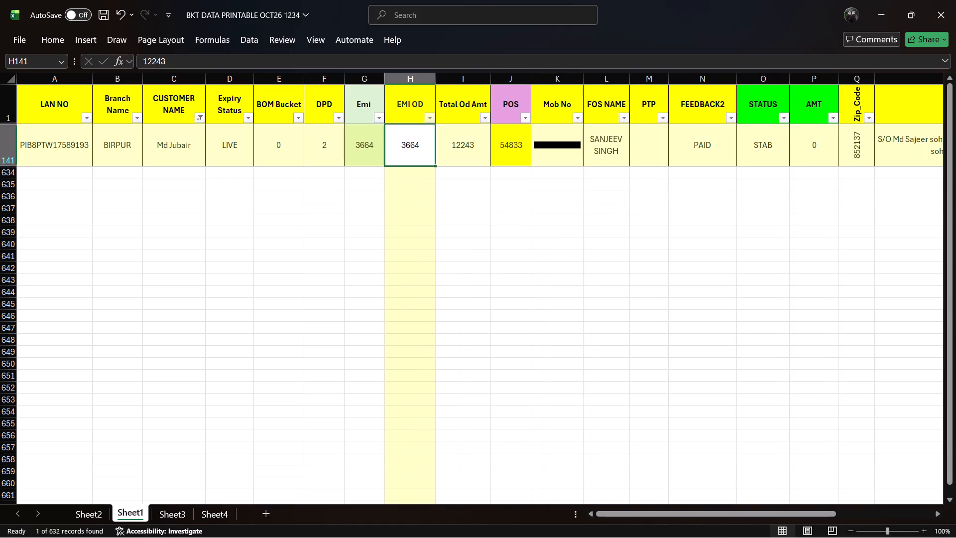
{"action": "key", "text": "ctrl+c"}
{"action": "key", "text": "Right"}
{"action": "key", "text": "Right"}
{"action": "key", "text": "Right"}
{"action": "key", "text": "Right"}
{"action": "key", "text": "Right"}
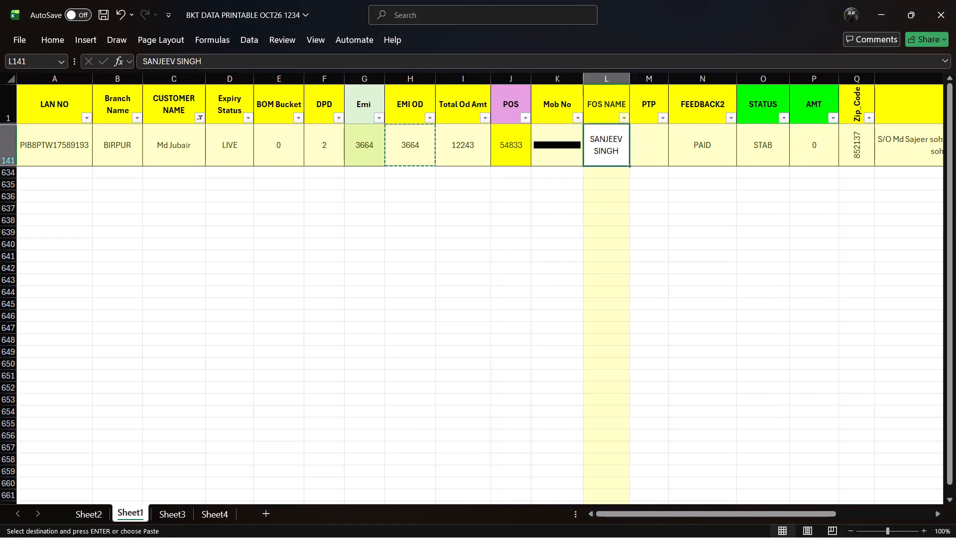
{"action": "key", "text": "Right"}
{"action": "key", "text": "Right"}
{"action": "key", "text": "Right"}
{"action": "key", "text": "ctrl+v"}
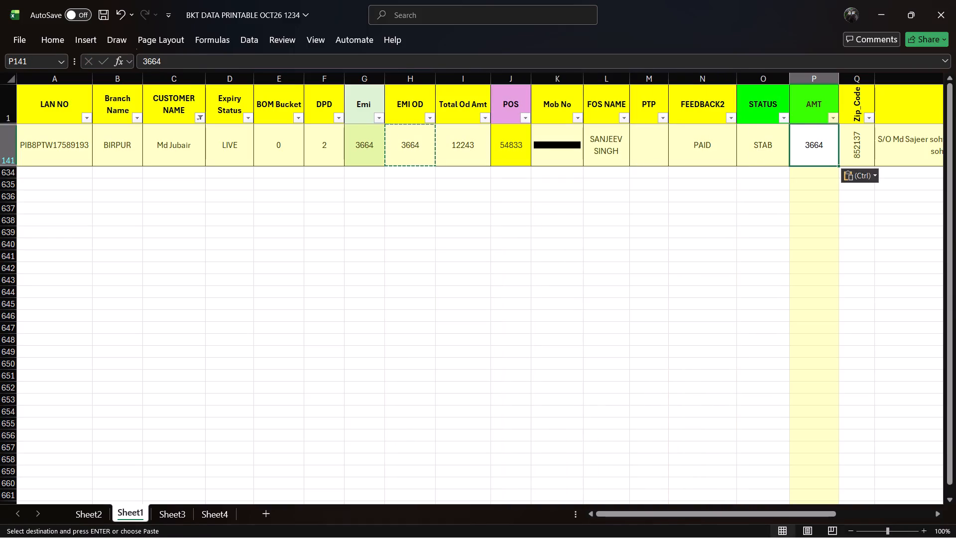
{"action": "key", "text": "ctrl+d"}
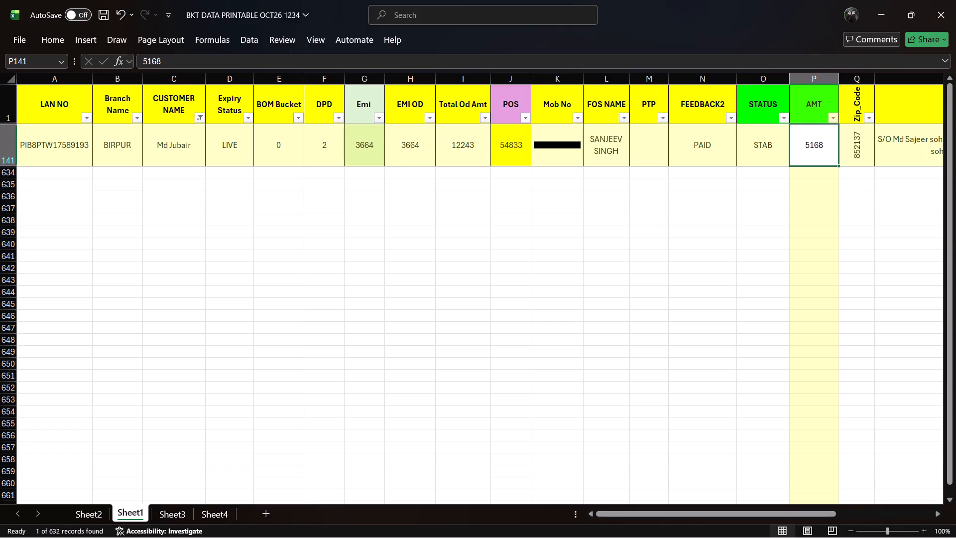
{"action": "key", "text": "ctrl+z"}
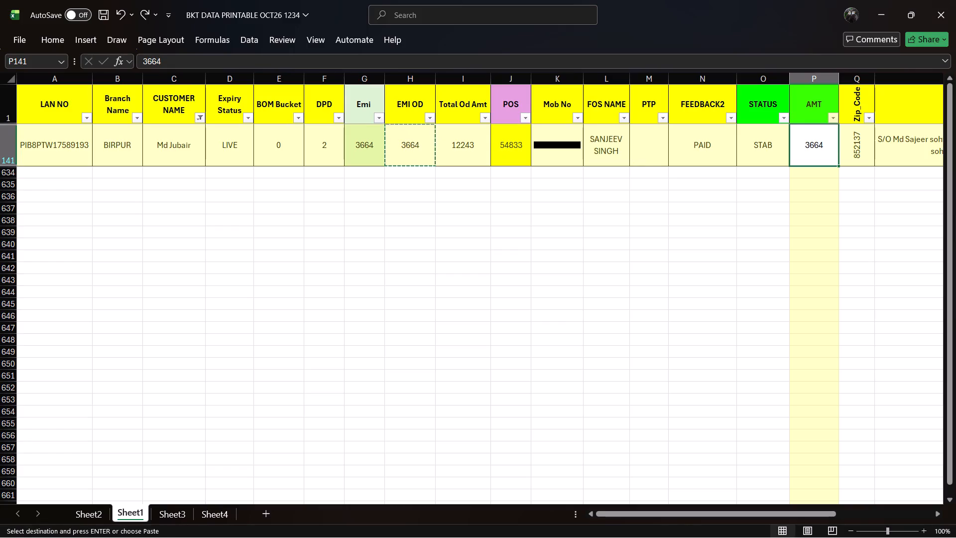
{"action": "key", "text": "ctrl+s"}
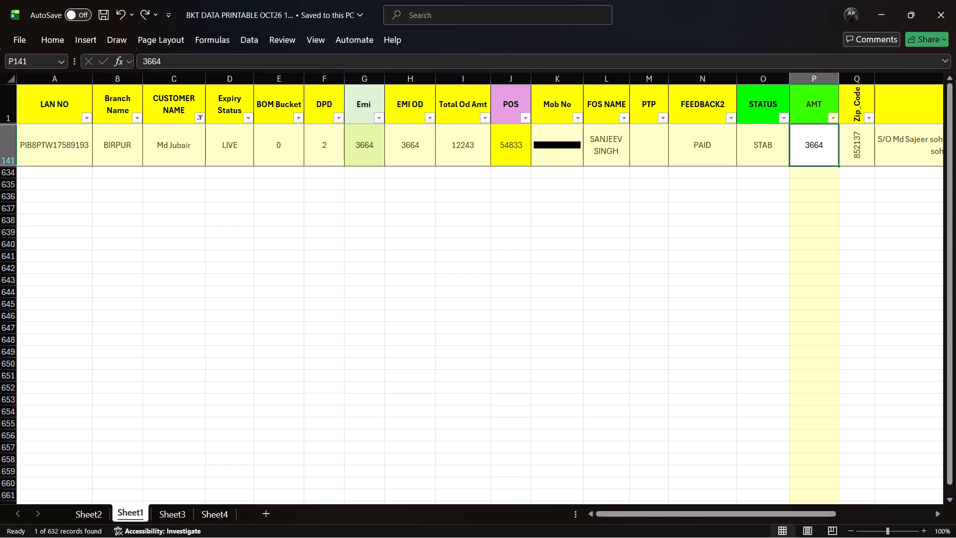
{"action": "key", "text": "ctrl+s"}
{"action": "left_click", "coordinate": [204, 116]}
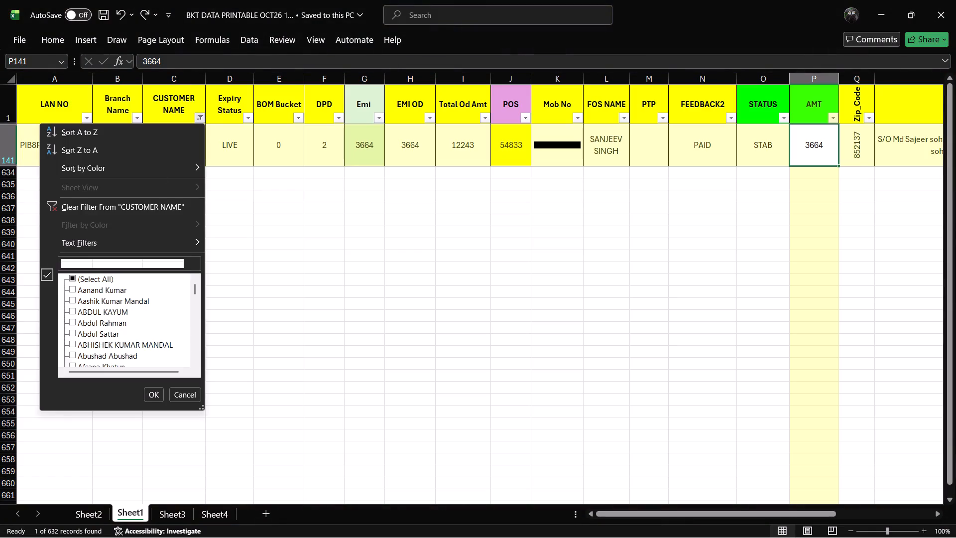
{"action": "left_click", "coordinate": [84, 263]}
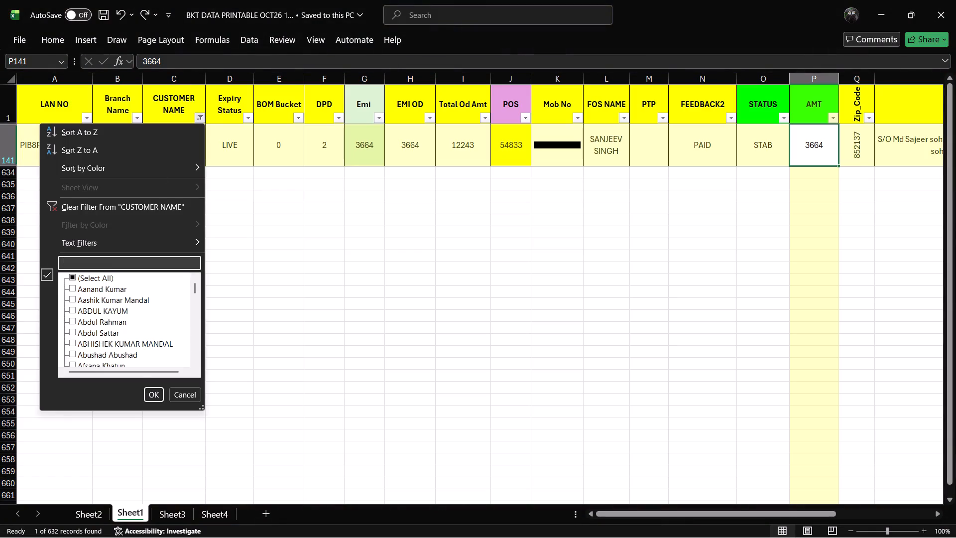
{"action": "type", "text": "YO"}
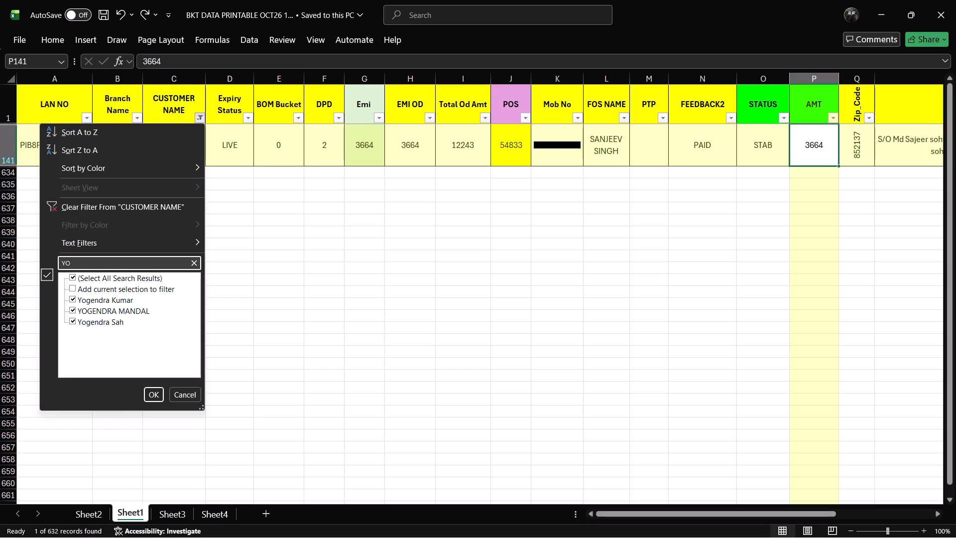
{"action": "left_click", "coordinate": [108, 302]}
{"action": "left_click", "coordinate": [108, 312]}
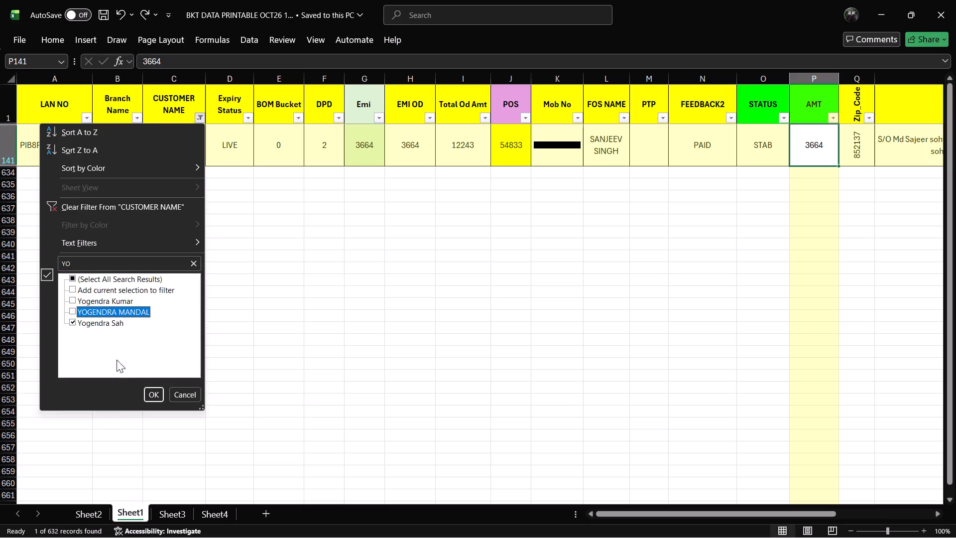
{"action": "left_click", "coordinate": [150, 396]}
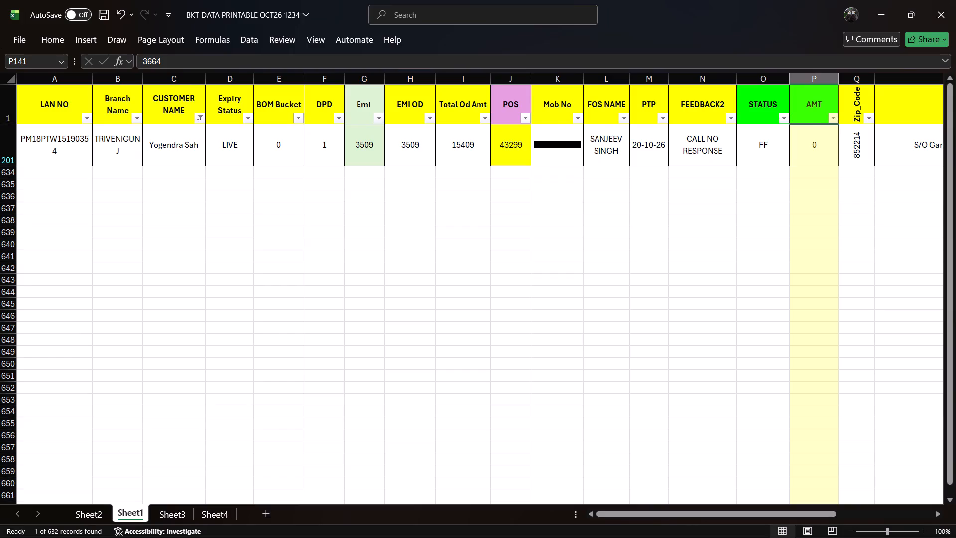
In row 201, the TRIVENIGUNJ branch entry, clear the PTP date, set FEEDBACK2 to PAID and STATUS to STAB.
{"action": "left_click", "coordinate": [651, 146]}
{"action": "key", "text": "BackSpace"}
{"action": "key", "text": "Right"}
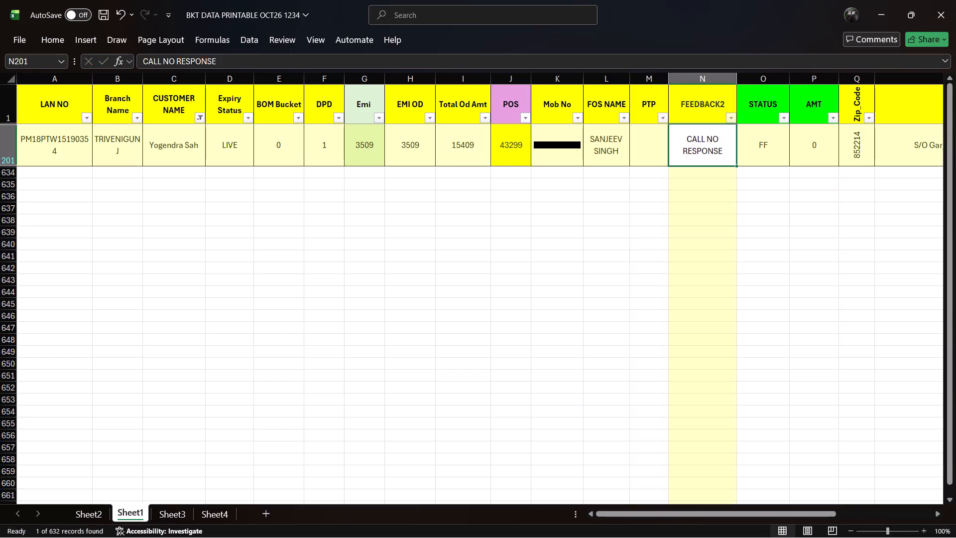
{"action": "key", "text": "BackSpace"}
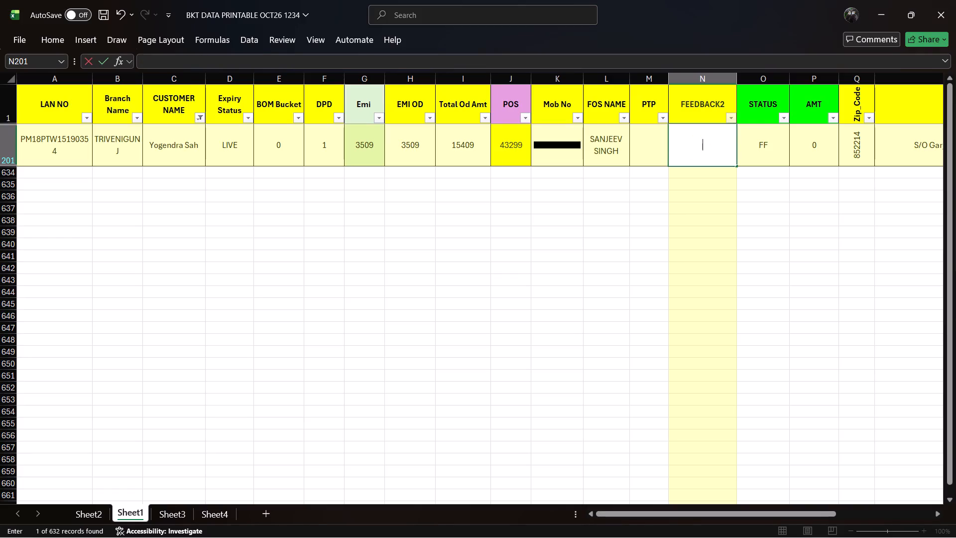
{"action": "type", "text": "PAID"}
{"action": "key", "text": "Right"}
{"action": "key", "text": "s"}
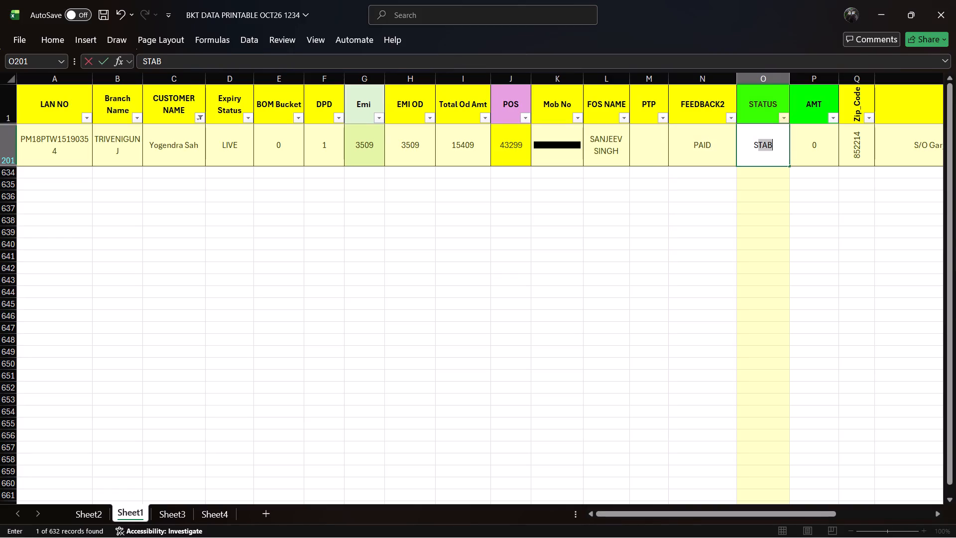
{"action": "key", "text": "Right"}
Copy the EMI OD amount of 3509 into the AMT cell of row 201 and save the workbook.
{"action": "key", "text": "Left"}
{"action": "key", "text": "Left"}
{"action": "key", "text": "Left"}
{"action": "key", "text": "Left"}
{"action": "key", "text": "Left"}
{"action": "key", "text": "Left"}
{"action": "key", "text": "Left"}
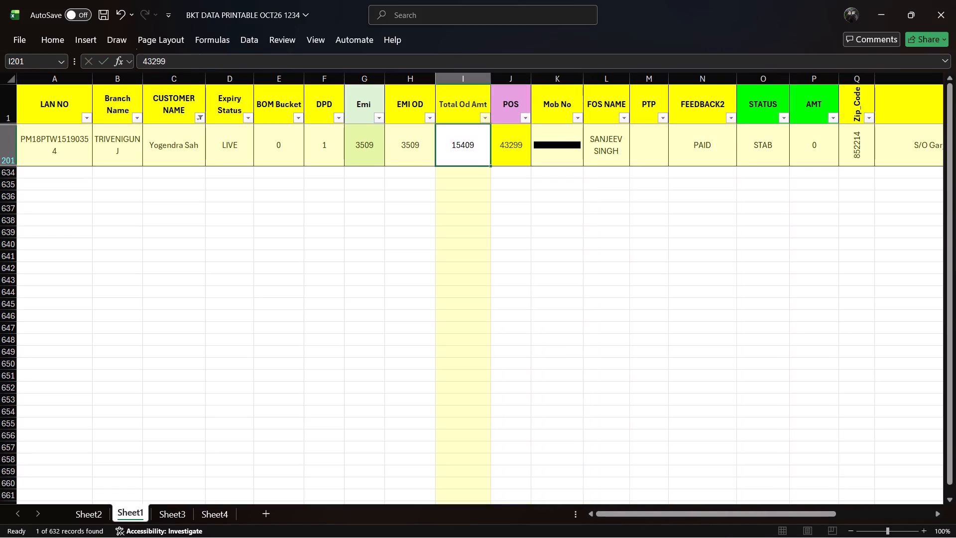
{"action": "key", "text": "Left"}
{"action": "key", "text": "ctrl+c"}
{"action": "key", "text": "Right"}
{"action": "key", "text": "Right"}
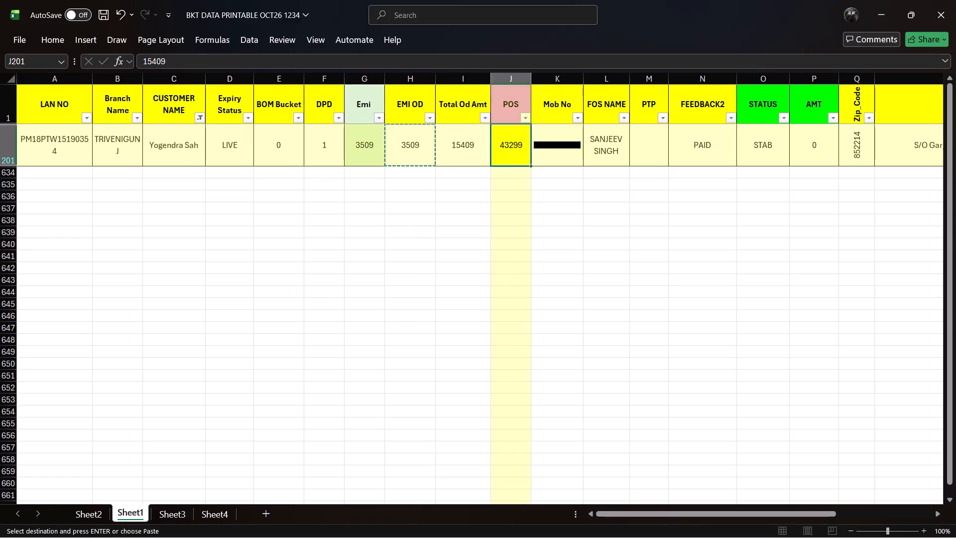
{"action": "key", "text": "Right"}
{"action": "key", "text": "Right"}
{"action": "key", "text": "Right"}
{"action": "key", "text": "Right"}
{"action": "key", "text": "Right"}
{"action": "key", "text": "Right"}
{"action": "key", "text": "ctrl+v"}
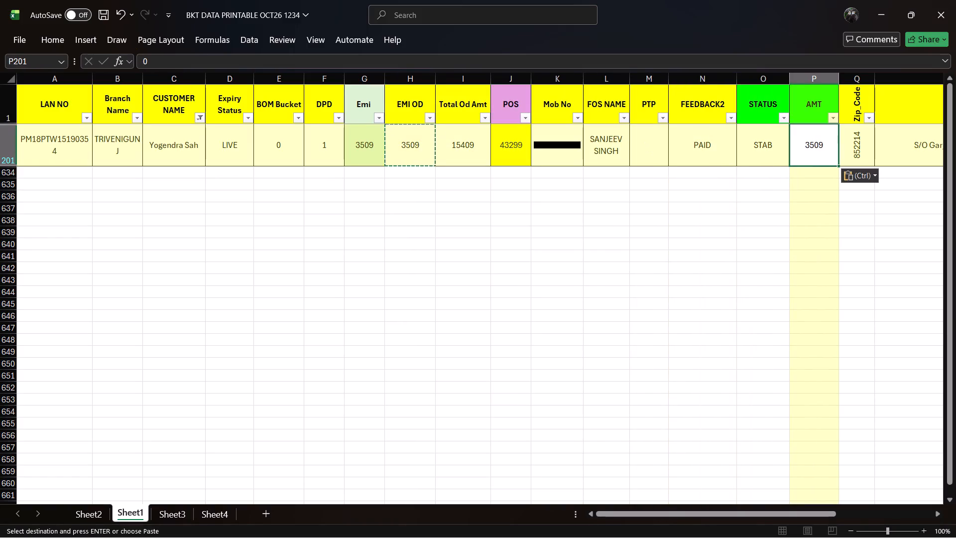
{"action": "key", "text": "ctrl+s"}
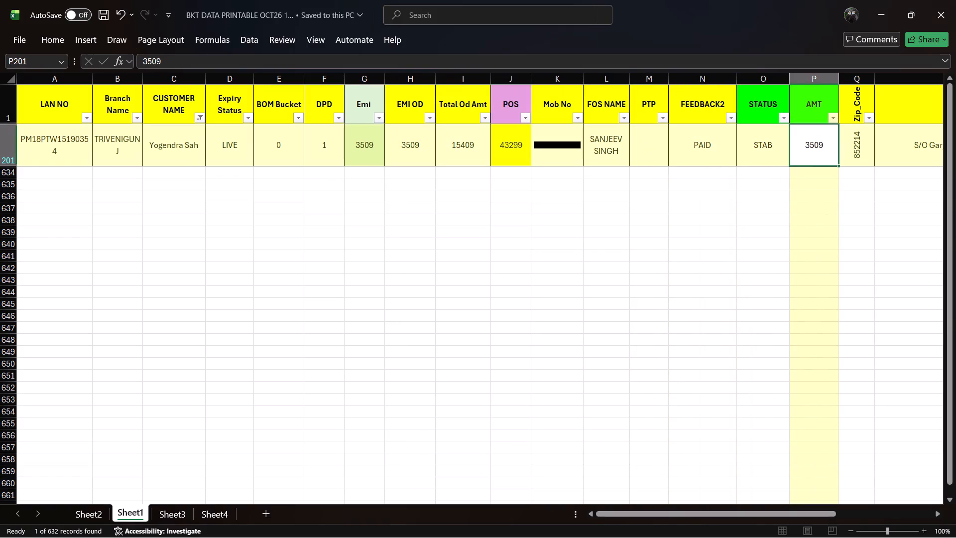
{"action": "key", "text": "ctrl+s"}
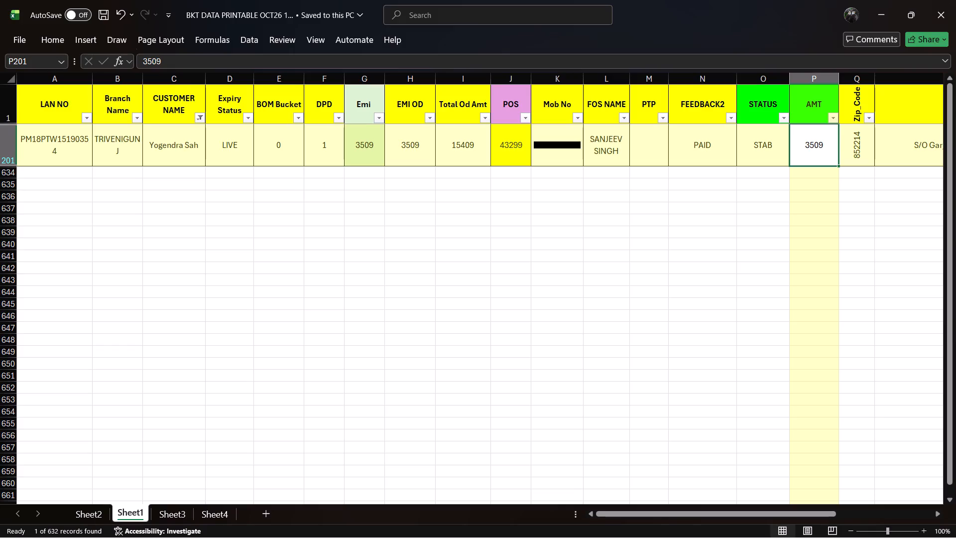
{"action": "left_click", "coordinate": [201, 120]}
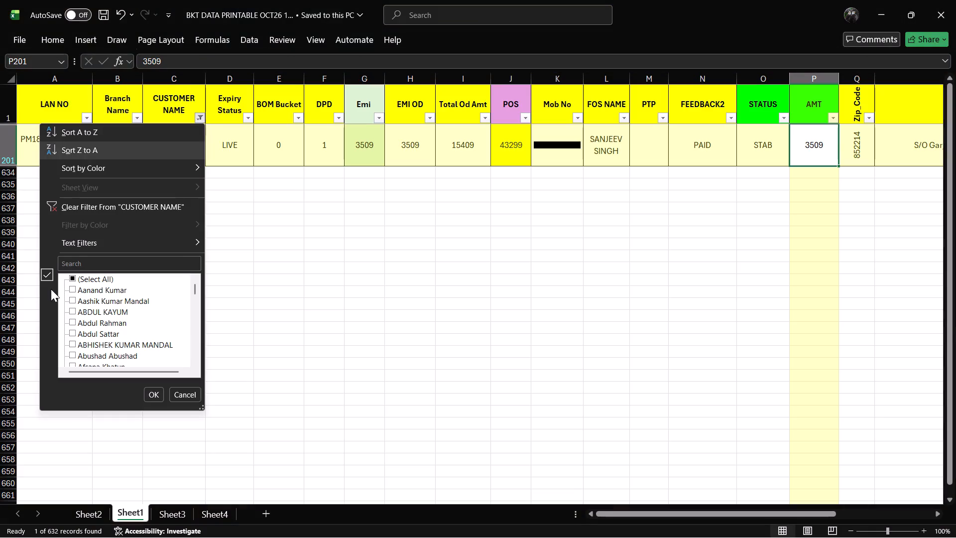
{"action": "left_click", "coordinate": [66, 261]}
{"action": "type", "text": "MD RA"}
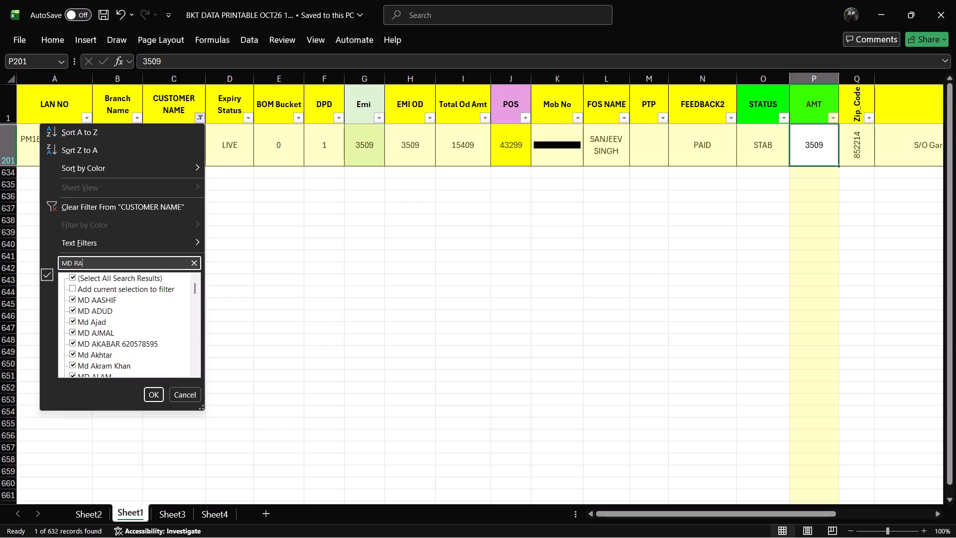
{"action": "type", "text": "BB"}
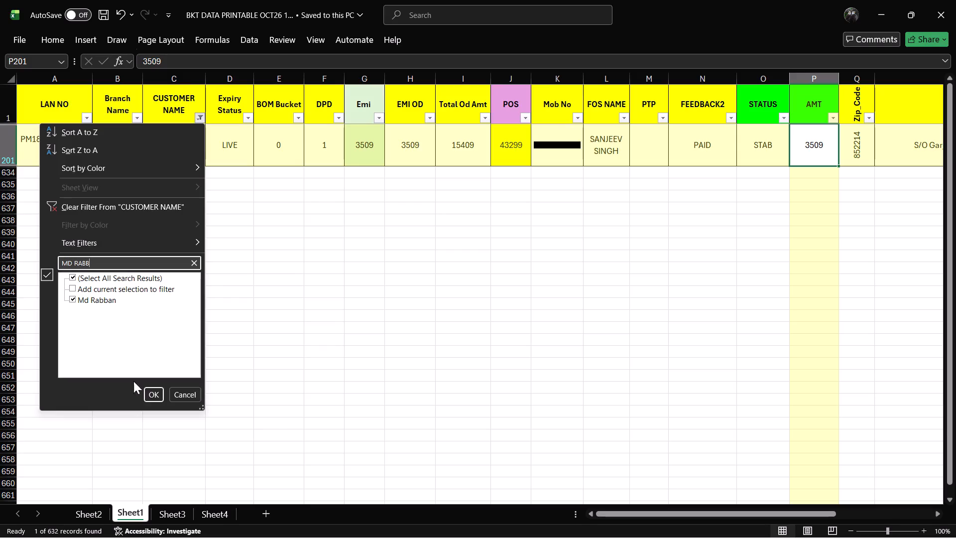
{"action": "left_click", "coordinate": [154, 393]}
Set the STATUS of the filtered entry in row 288 to STAB.
{"action": "key", "text": "Right"}
{"action": "key", "text": "Right"}
{"action": "key", "text": "Right"}
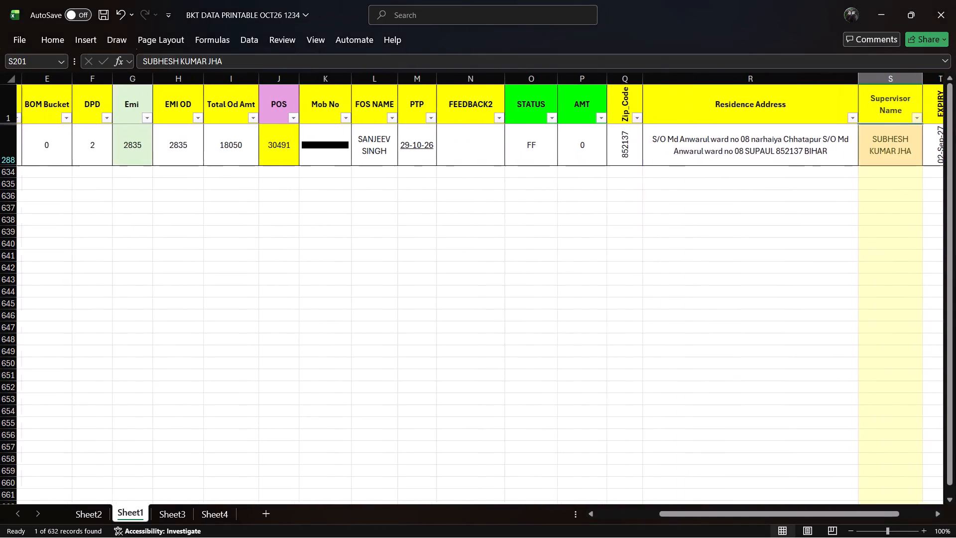
{"action": "key", "text": "Down"}
{"action": "key", "text": "Left"}
{"action": "key", "text": "Left"}
{"action": "key", "text": "Left"}
{"action": "key", "text": "Left"}
{"action": "key", "text": "Left"}
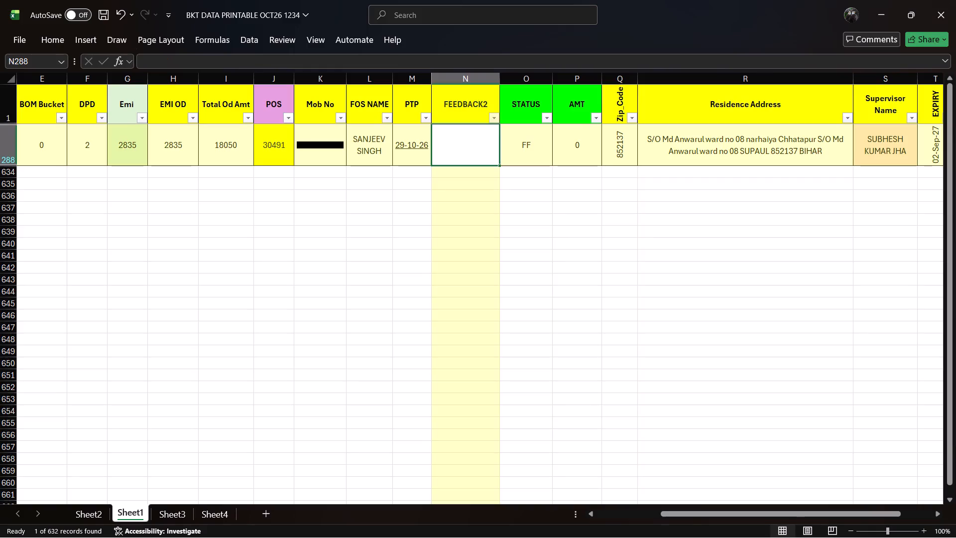
{"action": "key", "text": "Right"}
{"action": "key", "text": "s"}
{"action": "key", "text": "Right"}
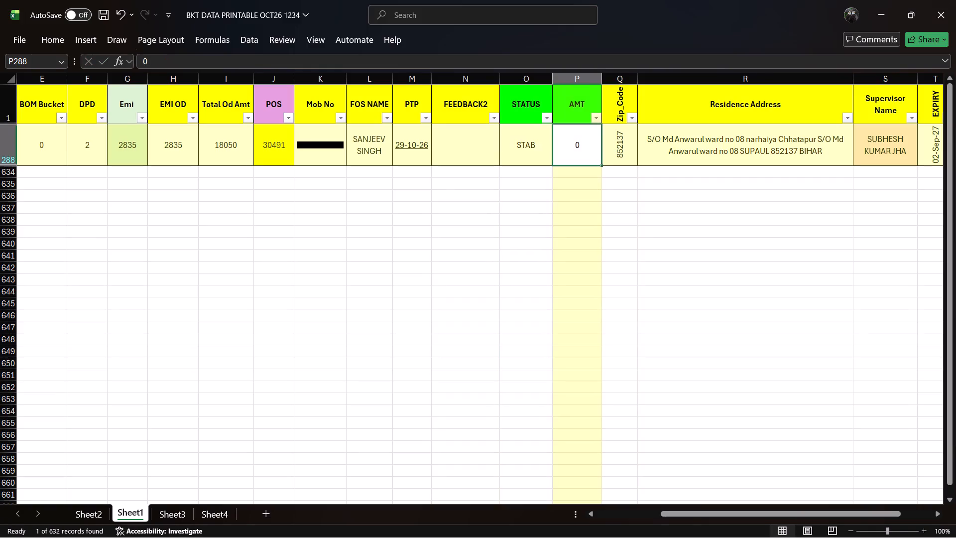
Copy the EMI OD amount of 2835 into the AMT cell of row 288.
{"action": "key", "text": "Left"}
{"action": "key", "text": "Left"}
{"action": "key", "text": "Left"}
{"action": "key", "text": "Left"}
{"action": "key", "text": "Left"}
{"action": "key", "text": "Left"}
{"action": "key", "text": "Left"}
{"action": "key", "text": "Left"}
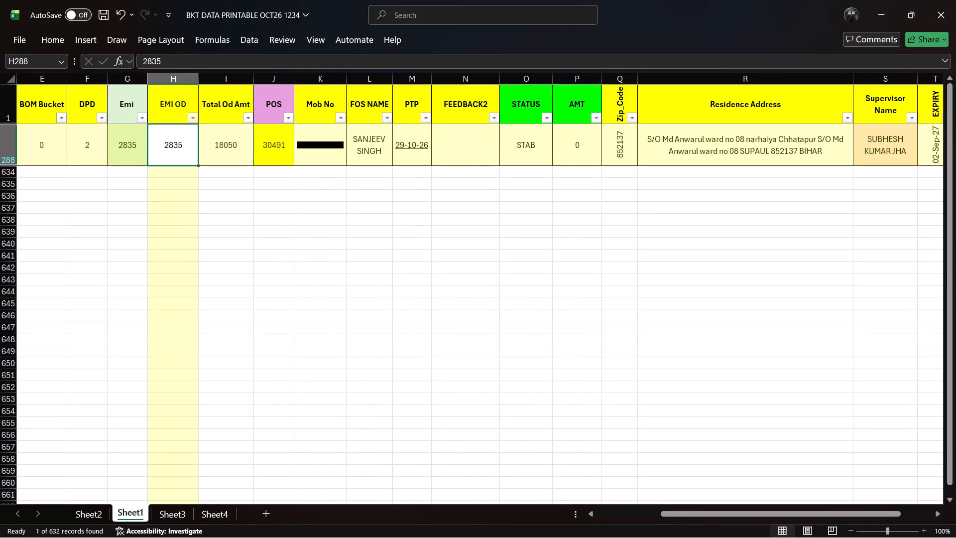
{"action": "key", "text": "ctrl+c"}
{"action": "key", "text": "Right"}
{"action": "key", "text": "Right"}
{"action": "key", "text": "Right"}
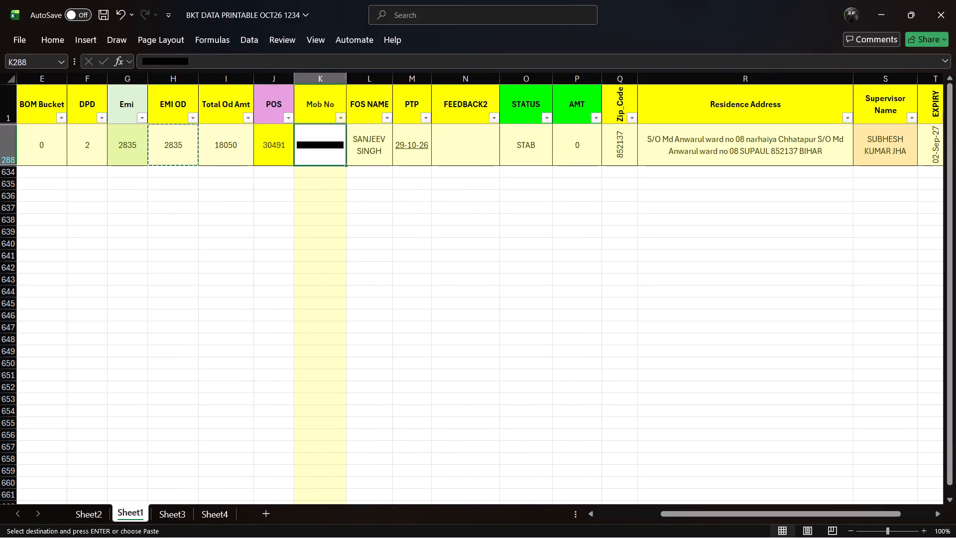
{"action": "key", "text": "Right"}
{"action": "key", "text": "Right"}
{"action": "key", "text": "Right"}
{"action": "key", "text": "Right"}
{"action": "key", "text": "Right"}
{"action": "key", "text": "ctrl+v"}
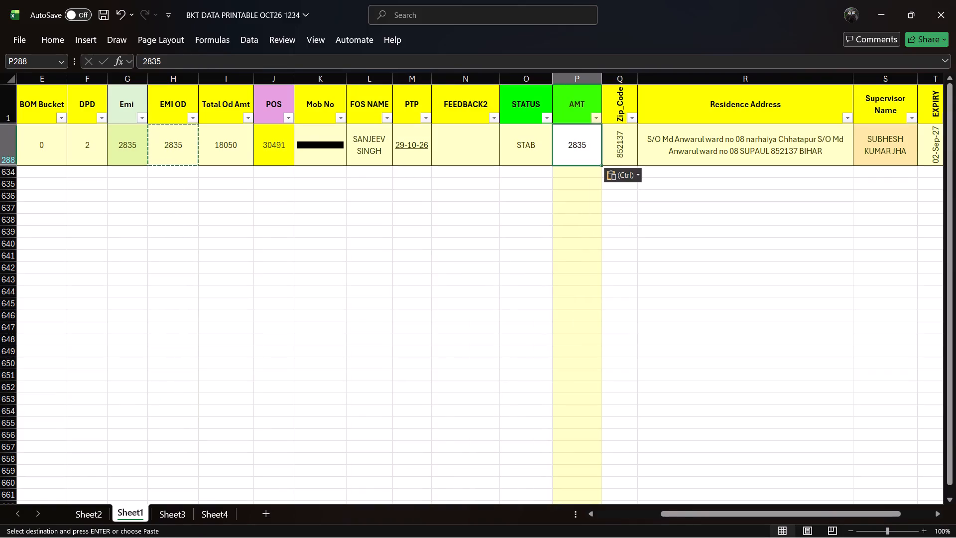
Set FEEDBACK2 in row 288 to PAID and save the workbook.
{"action": "key", "text": "Left"}
{"action": "key", "text": "Left"}
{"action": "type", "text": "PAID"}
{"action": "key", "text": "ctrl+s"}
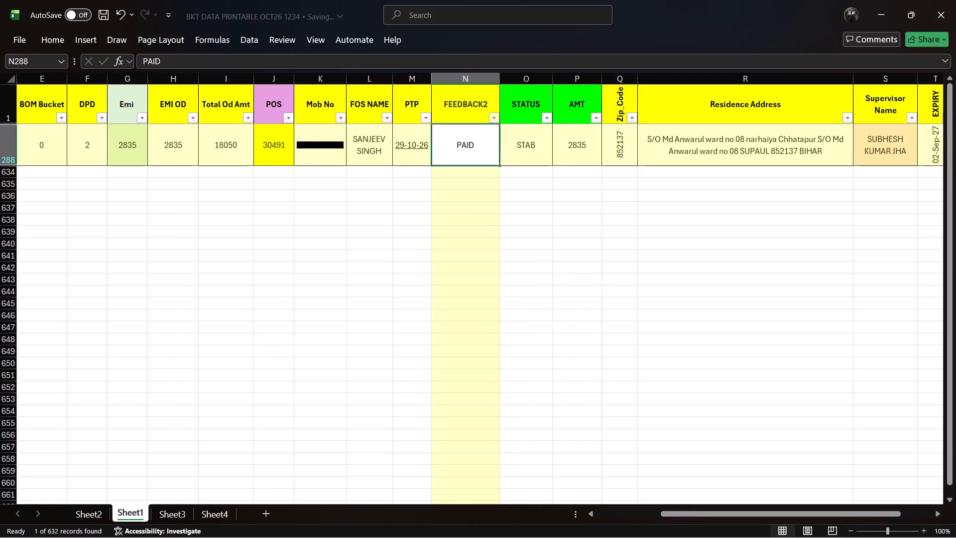
Clear the PTP date of the filtered entry in row 288 and save the workbook.
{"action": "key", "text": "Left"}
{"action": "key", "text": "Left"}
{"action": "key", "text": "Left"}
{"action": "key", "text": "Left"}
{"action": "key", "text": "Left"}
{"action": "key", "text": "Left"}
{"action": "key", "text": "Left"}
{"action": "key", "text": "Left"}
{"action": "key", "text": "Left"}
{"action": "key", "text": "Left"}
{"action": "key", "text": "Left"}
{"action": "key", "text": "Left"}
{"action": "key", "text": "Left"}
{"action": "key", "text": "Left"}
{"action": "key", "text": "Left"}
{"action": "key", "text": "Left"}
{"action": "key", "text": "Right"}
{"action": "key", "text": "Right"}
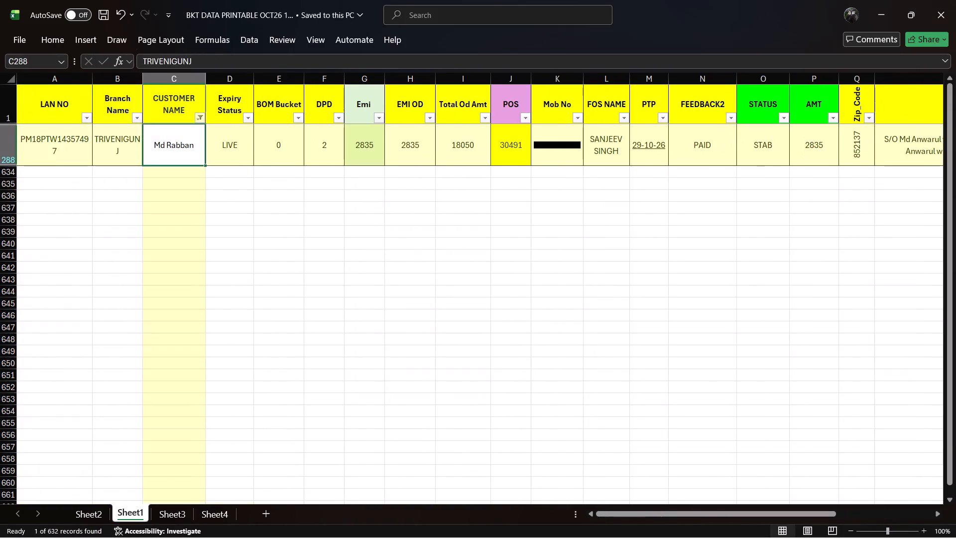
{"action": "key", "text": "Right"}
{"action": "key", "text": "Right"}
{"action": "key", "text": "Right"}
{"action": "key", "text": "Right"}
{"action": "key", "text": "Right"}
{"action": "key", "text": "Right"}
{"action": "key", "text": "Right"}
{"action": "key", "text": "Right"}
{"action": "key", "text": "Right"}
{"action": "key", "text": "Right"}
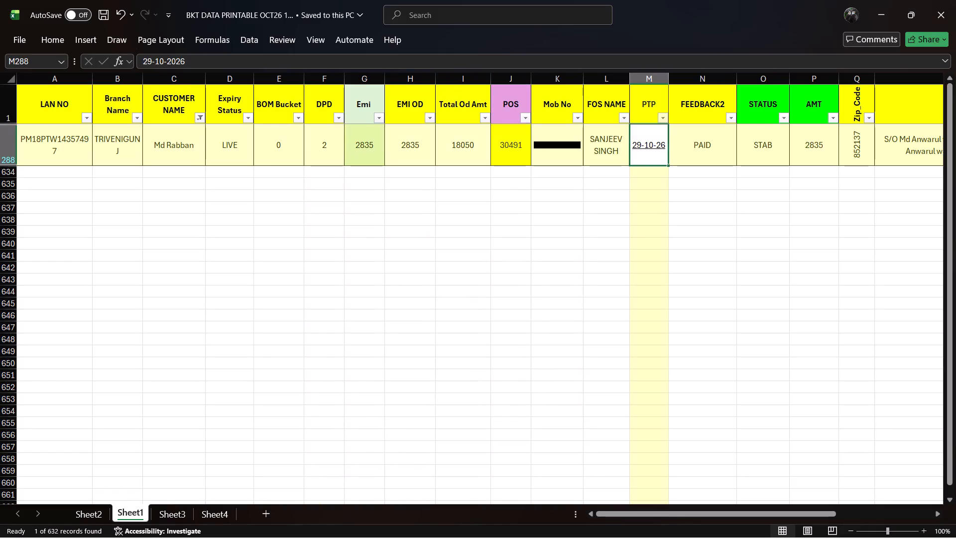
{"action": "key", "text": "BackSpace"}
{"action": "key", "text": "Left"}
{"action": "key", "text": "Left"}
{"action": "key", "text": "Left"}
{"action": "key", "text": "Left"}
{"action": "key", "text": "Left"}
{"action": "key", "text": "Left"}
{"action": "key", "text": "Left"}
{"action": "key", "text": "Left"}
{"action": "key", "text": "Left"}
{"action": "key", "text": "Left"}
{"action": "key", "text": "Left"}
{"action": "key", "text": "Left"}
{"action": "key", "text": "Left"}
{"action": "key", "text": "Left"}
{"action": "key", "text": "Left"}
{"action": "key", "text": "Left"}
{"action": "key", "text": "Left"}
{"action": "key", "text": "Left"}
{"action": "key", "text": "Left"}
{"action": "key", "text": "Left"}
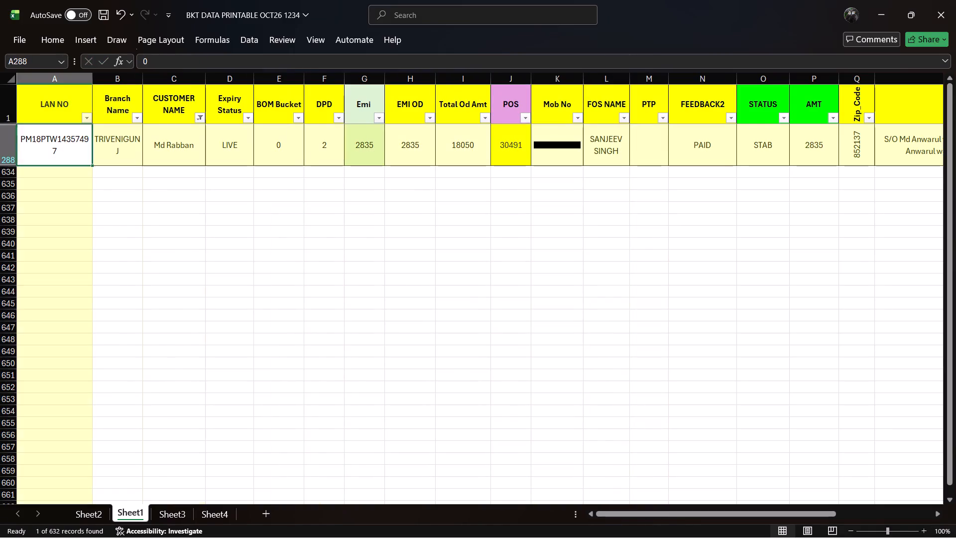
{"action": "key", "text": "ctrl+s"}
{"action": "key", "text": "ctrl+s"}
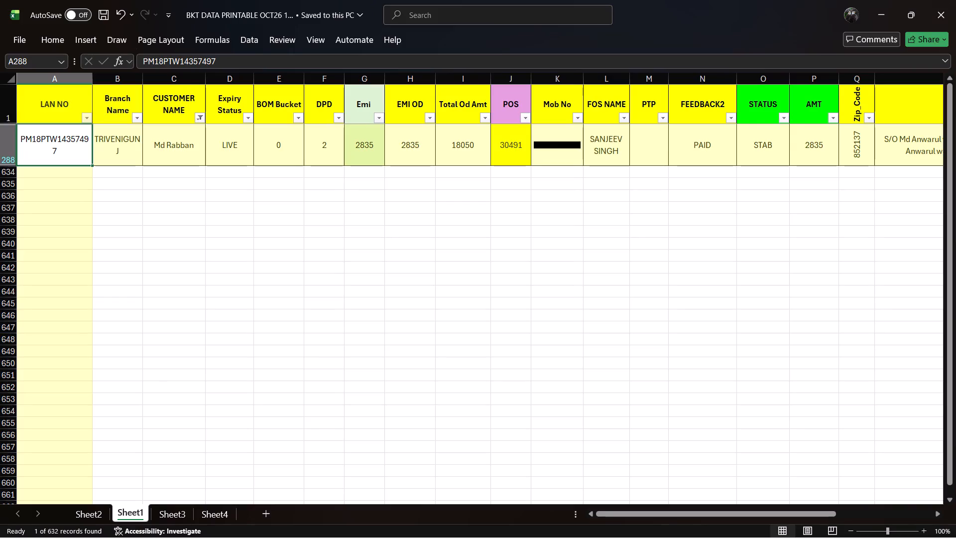
{"action": "left_click", "coordinate": [203, 122]}
{"action": "left_click", "coordinate": [99, 259]}
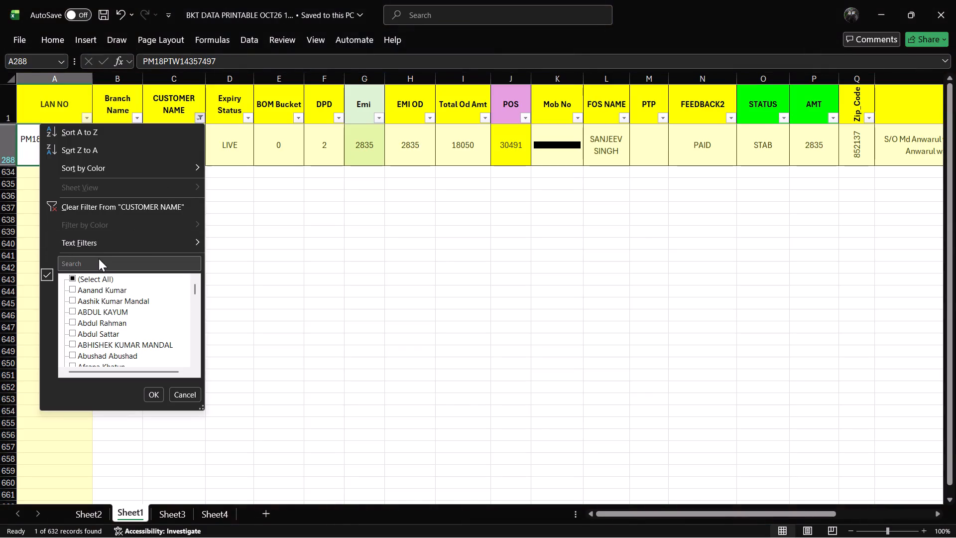
{"action": "left_click", "coordinate": [87, 263]}
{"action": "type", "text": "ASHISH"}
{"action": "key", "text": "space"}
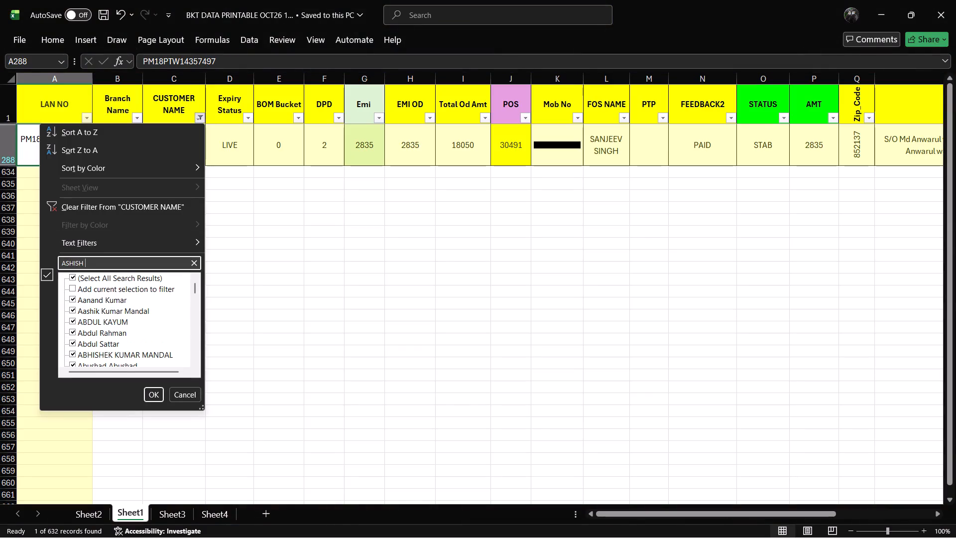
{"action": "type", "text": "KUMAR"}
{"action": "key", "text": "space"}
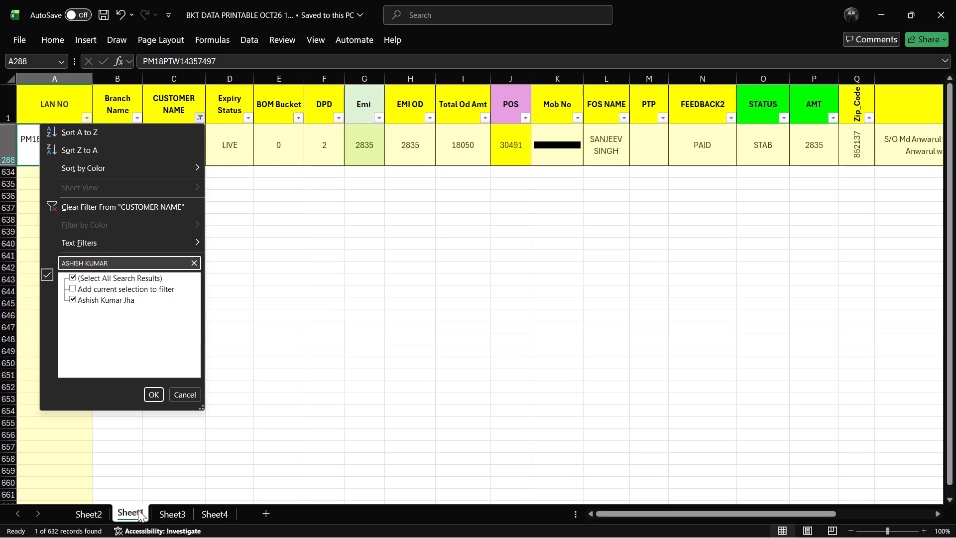
{"action": "left_click", "coordinate": [155, 388]}
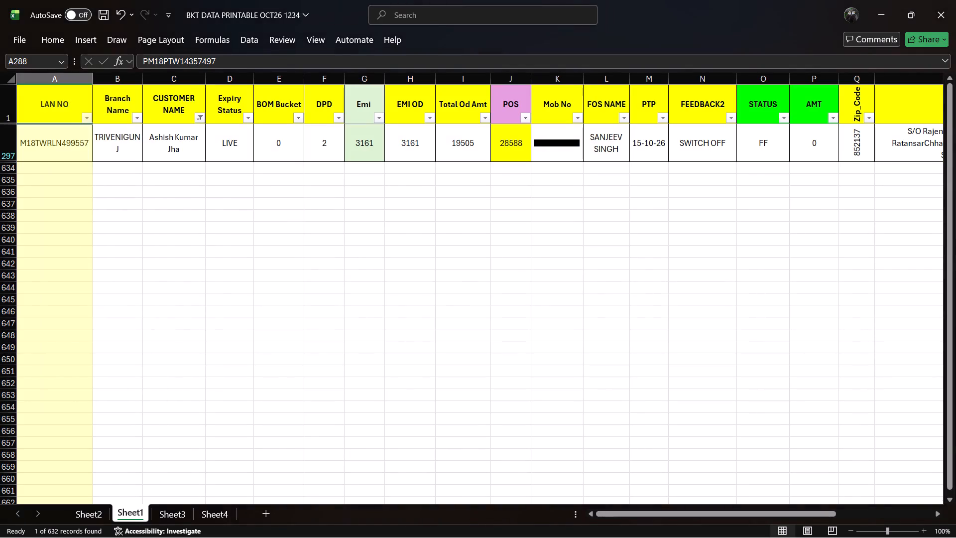
Clear the PTP date in row 297 and set its FEEDBACK2 to PAID.
{"action": "left_click", "coordinate": [649, 144]}
{"action": "key", "text": "BackSpace"}
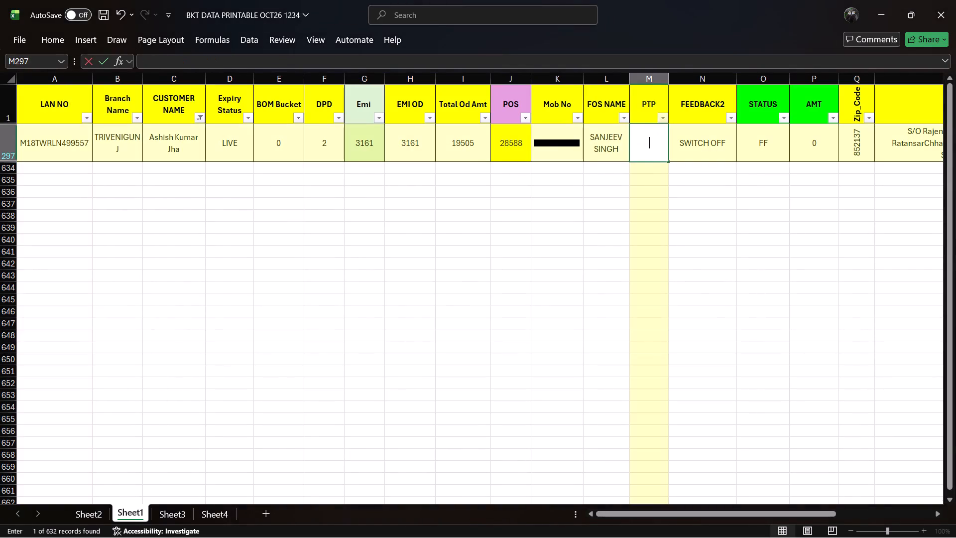
{"action": "key", "text": "Right"}
{"action": "key", "text": "BackSpace"}
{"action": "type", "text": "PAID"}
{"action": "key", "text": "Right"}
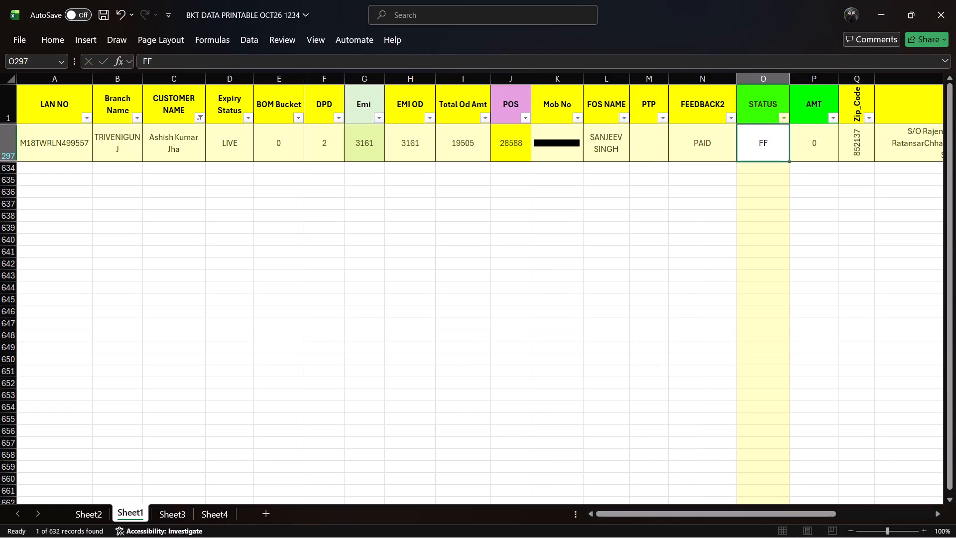
Set the STATUS of the entry in row 297 to STAB.
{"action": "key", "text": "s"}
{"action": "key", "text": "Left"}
Copy the EMI OD amount of 3161 into the AMT cell of row 297 and save the workbook.
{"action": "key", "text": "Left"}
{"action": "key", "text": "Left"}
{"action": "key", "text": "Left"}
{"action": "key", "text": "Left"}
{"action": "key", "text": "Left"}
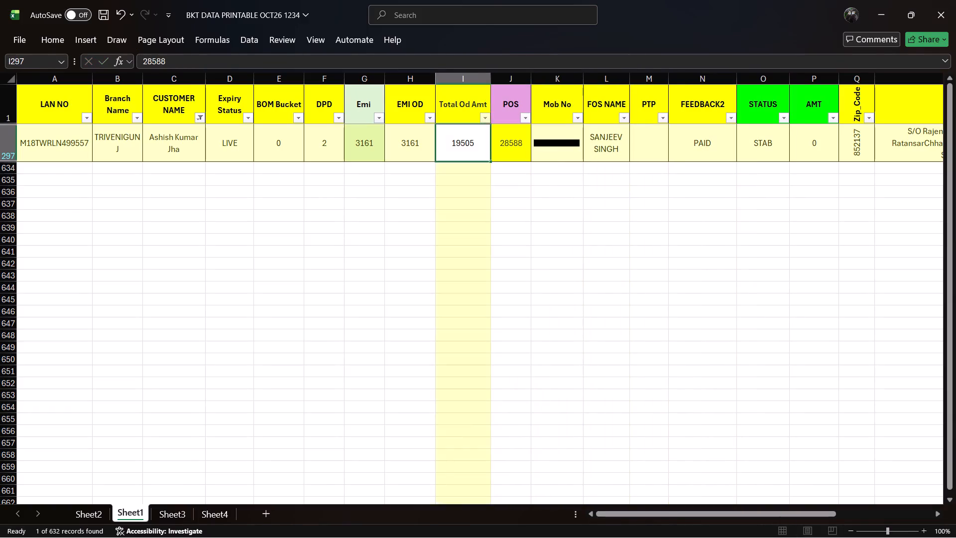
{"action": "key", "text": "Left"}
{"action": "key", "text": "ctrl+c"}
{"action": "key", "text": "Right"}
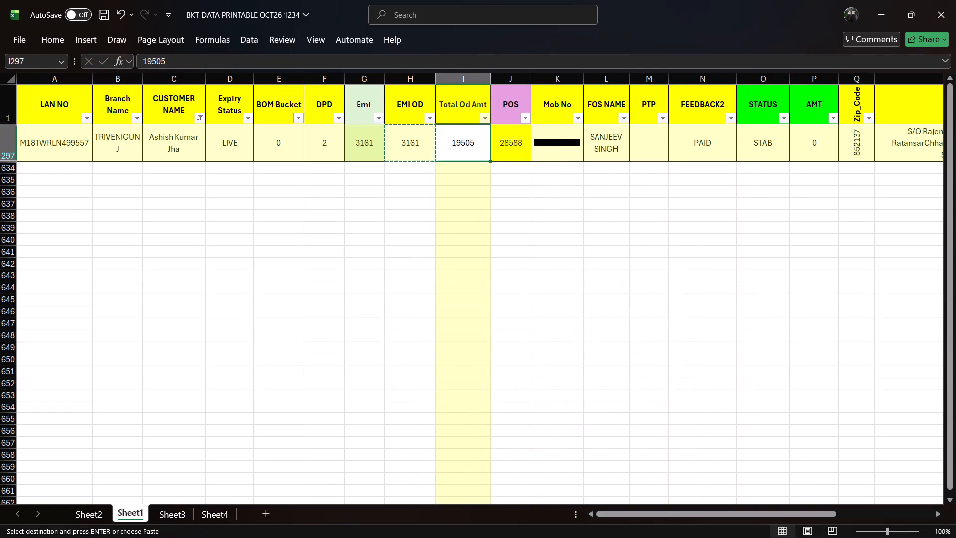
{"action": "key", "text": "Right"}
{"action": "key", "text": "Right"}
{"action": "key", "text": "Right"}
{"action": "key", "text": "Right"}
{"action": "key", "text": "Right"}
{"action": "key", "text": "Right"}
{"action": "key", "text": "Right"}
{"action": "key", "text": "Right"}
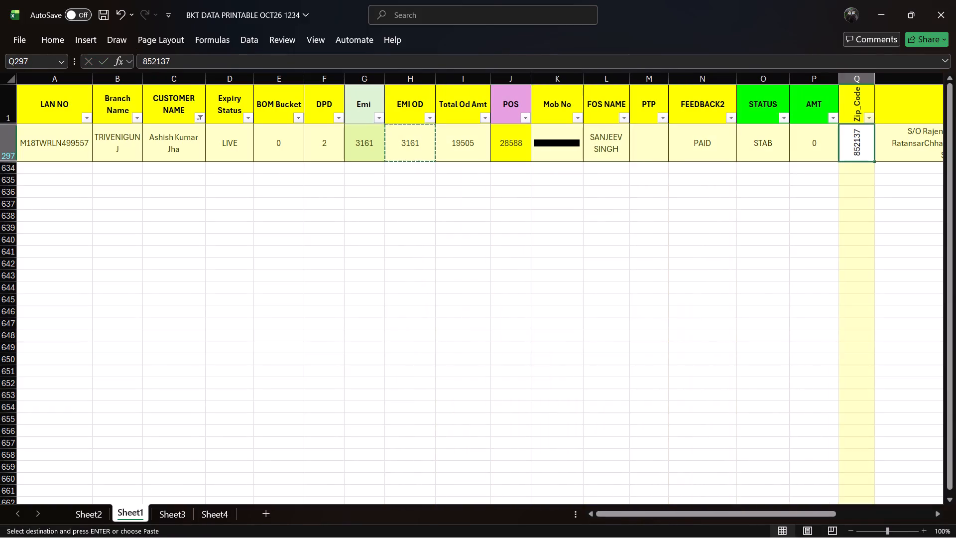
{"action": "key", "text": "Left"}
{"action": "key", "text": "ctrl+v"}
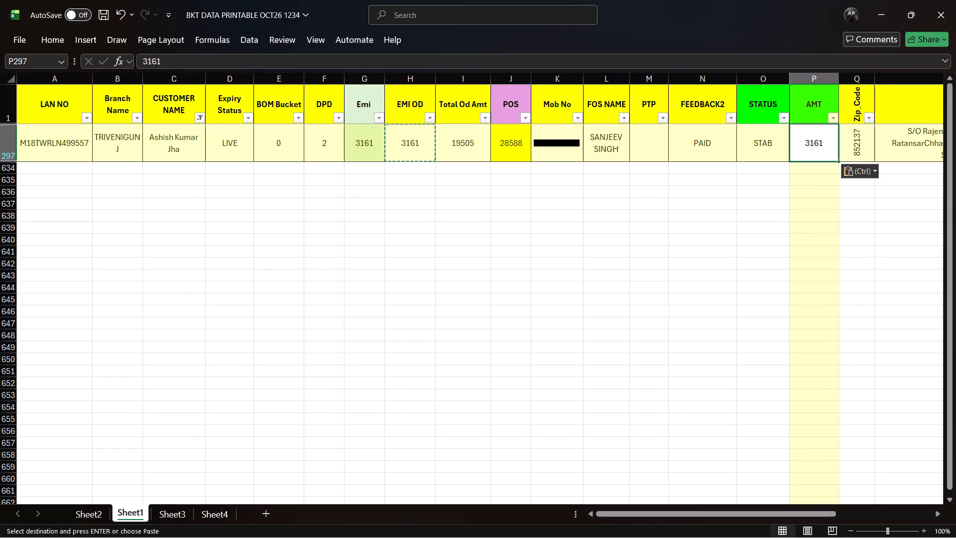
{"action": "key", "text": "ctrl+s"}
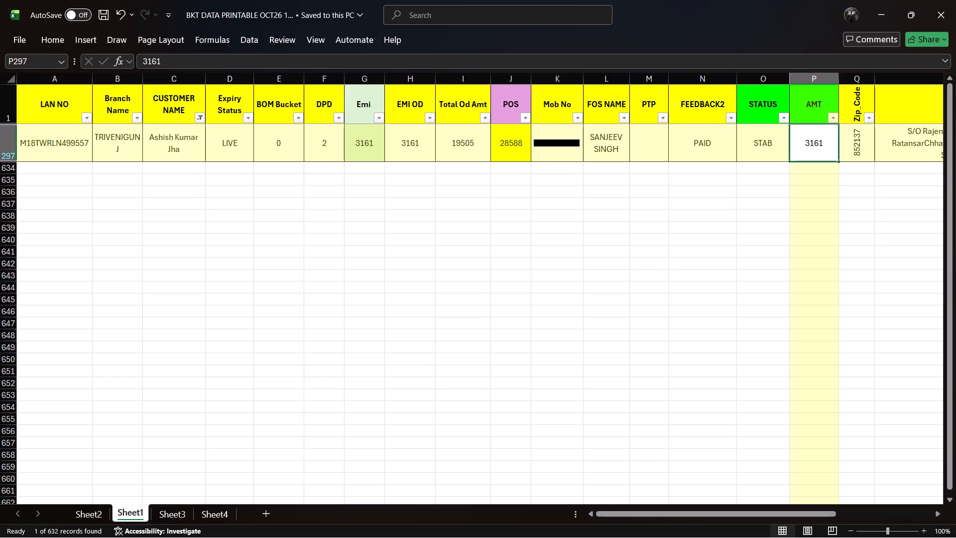
Search the CUSTOMER NAME filter for CHANDRA and keep only the entry with the first name Chandrakishor.
{"action": "left_click", "coordinate": [198, 121]}
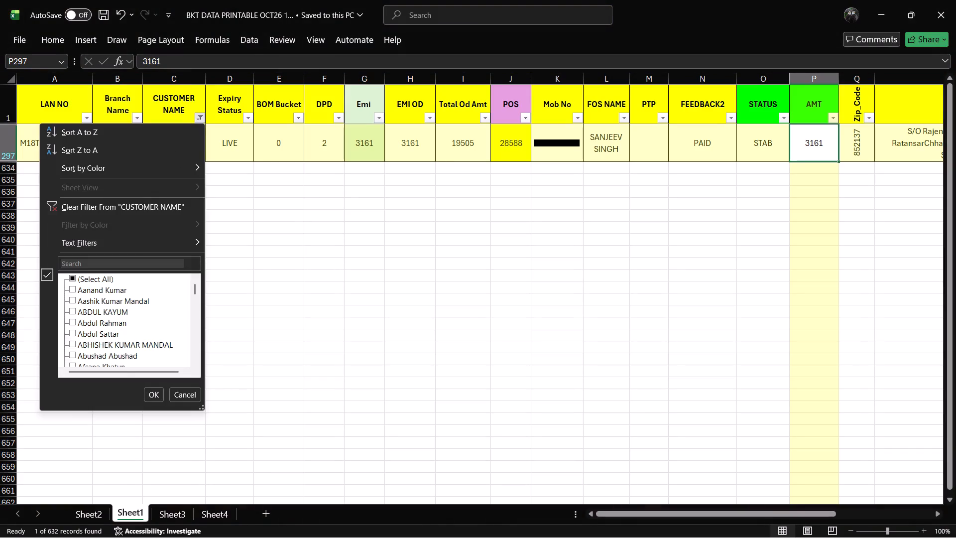
{"action": "left_click", "coordinate": [76, 261]}
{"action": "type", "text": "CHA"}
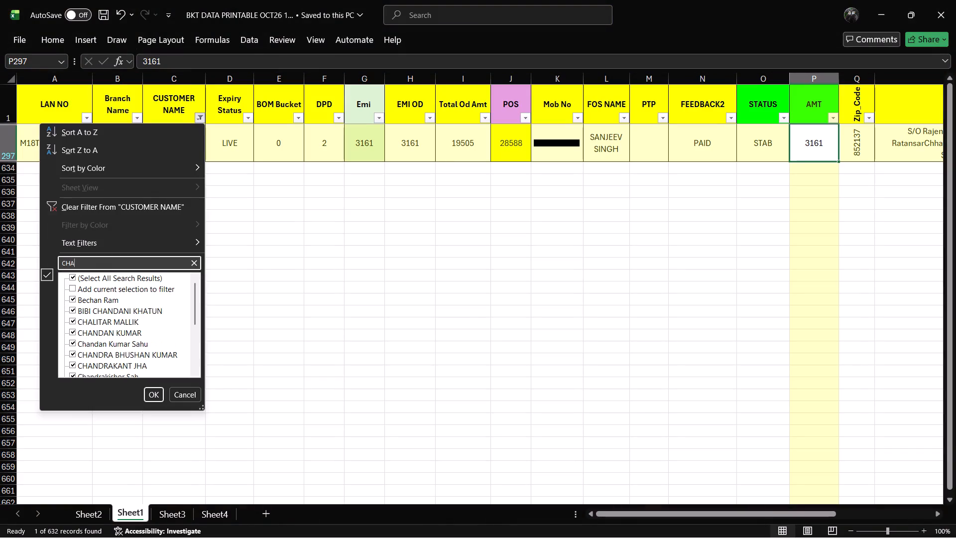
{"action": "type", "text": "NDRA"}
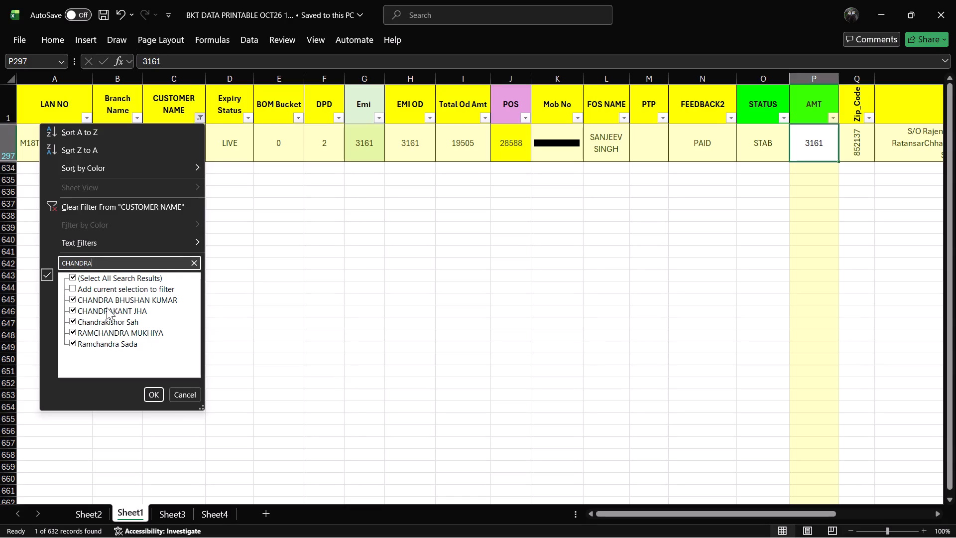
{"action": "left_click", "coordinate": [95, 273]}
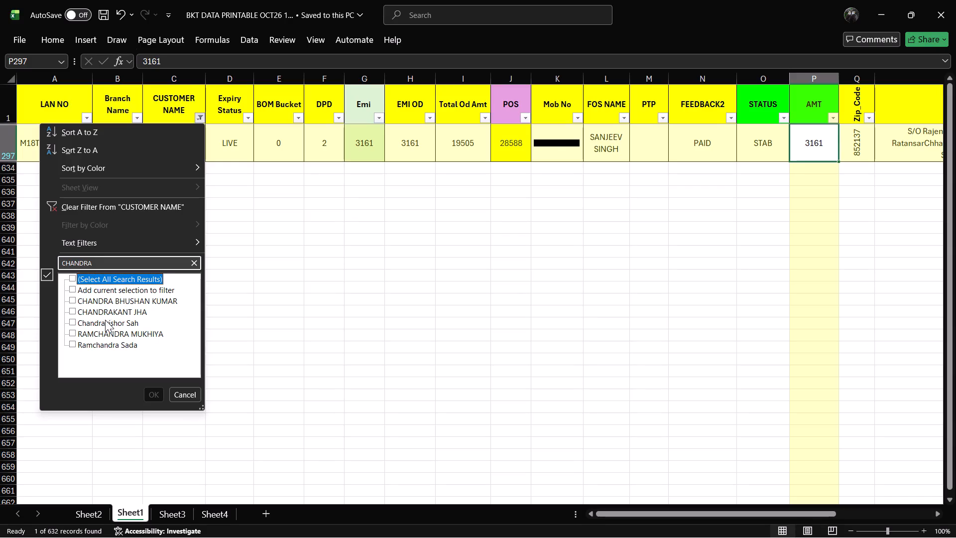
{"action": "left_click", "coordinate": [105, 321]}
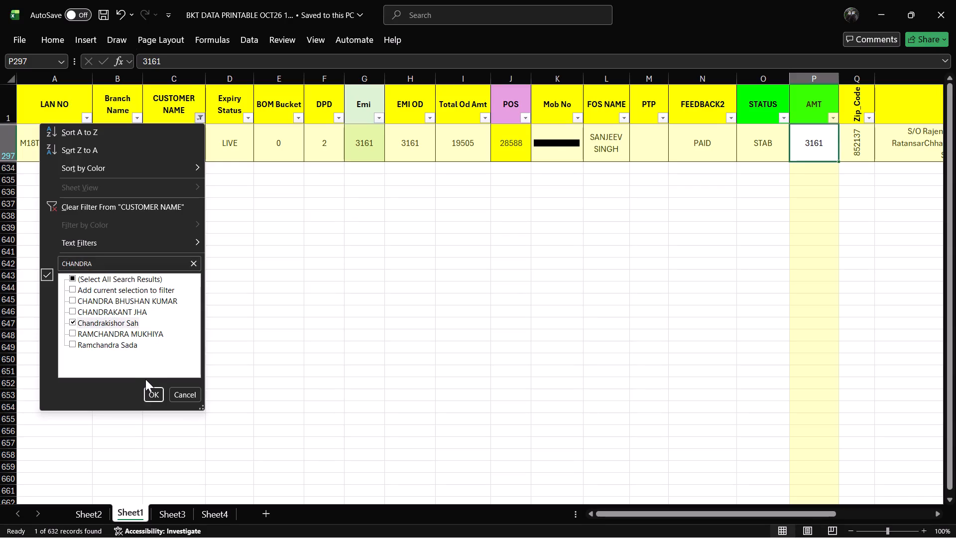
{"action": "left_click", "coordinate": [155, 396]}
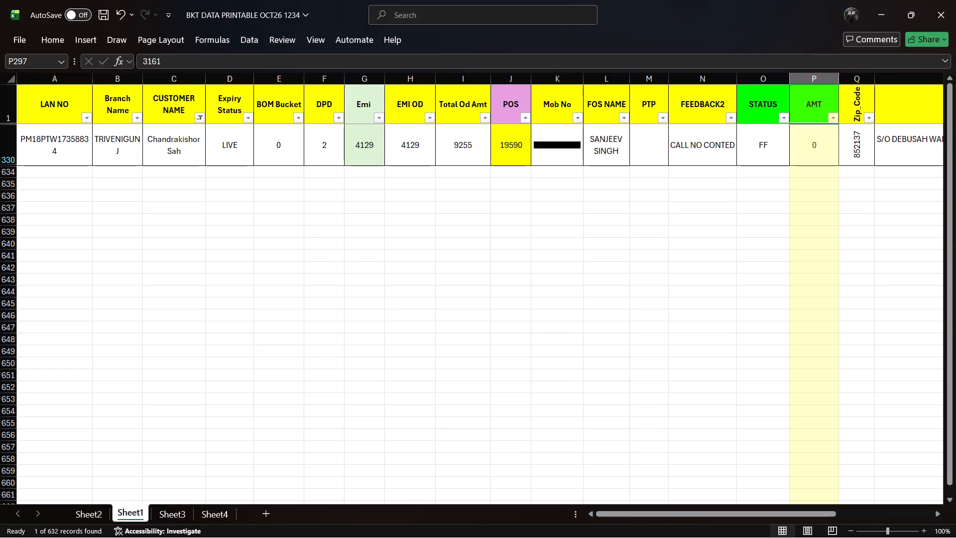
Set FEEDBACK2 to PAID and STATUS to STAB for the filtered entry in row 330.
{"action": "left_click", "coordinate": [711, 159]}
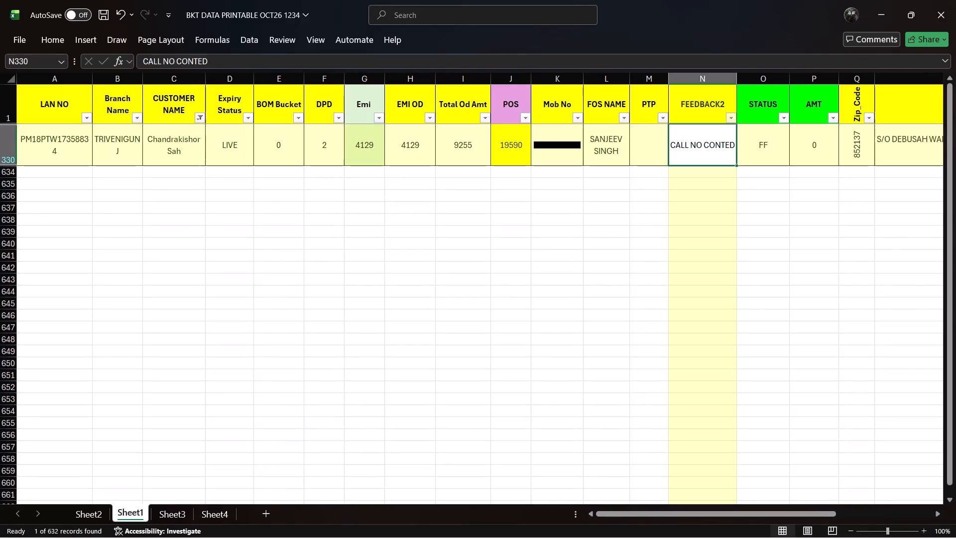
{"action": "key", "text": "BackSpace"}
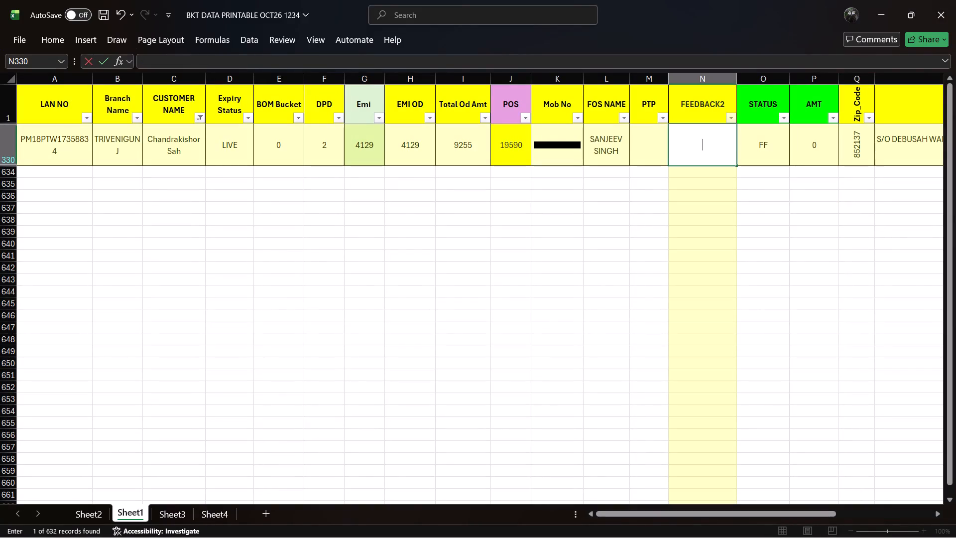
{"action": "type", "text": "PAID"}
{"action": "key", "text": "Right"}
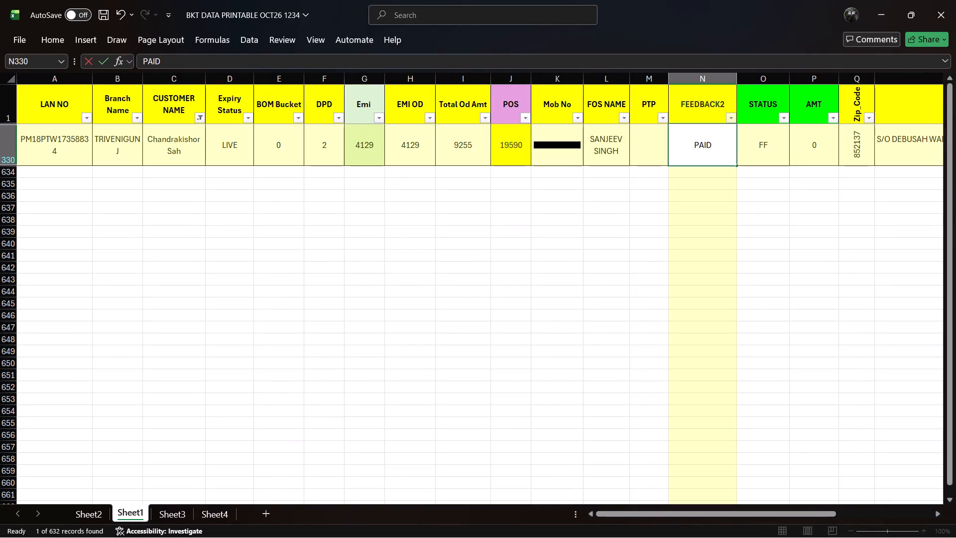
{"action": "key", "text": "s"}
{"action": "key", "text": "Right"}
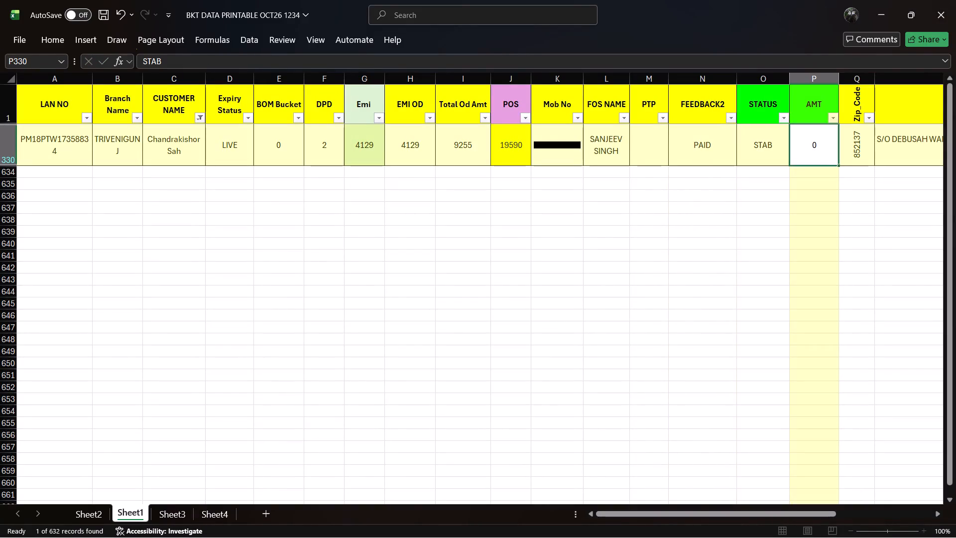
Copy the EMI OD amount of 4129 into the AMT cell of row 330 and save the workbook.
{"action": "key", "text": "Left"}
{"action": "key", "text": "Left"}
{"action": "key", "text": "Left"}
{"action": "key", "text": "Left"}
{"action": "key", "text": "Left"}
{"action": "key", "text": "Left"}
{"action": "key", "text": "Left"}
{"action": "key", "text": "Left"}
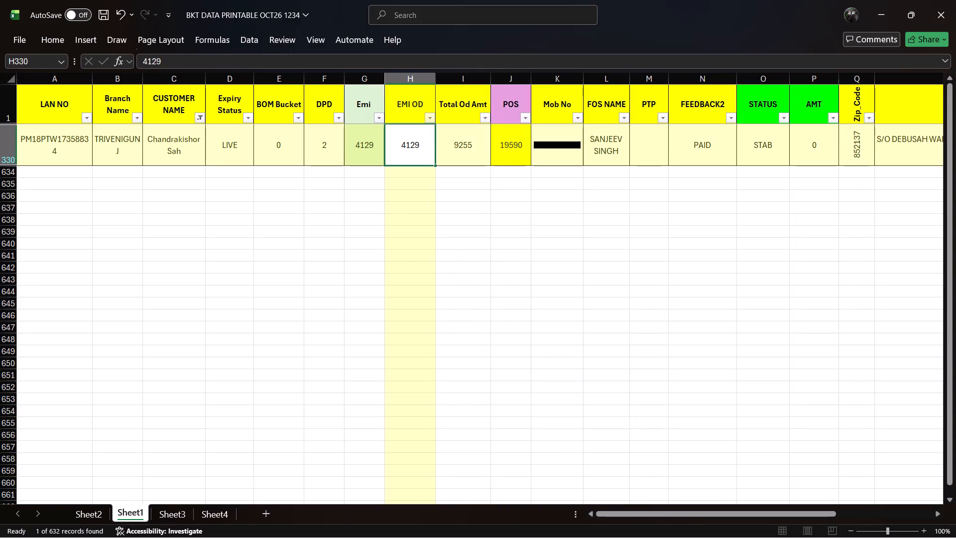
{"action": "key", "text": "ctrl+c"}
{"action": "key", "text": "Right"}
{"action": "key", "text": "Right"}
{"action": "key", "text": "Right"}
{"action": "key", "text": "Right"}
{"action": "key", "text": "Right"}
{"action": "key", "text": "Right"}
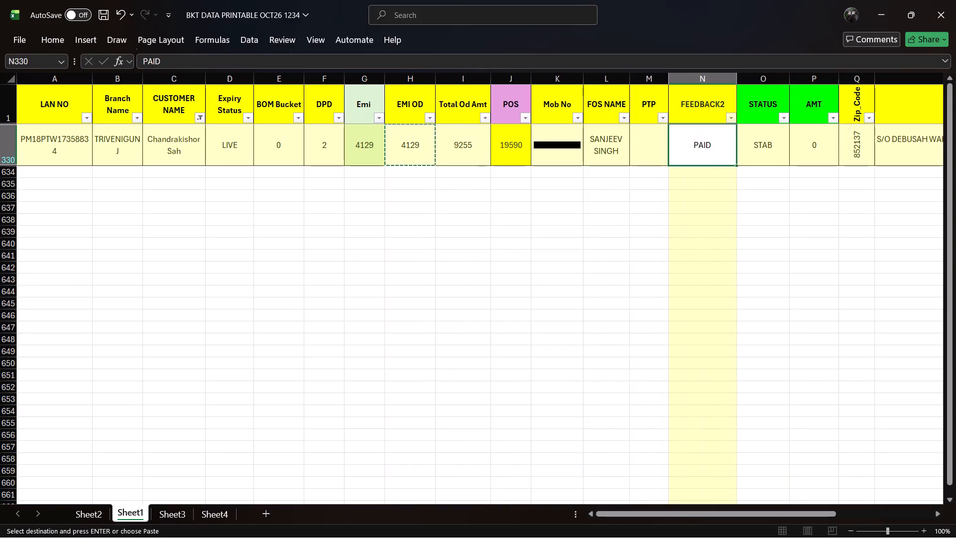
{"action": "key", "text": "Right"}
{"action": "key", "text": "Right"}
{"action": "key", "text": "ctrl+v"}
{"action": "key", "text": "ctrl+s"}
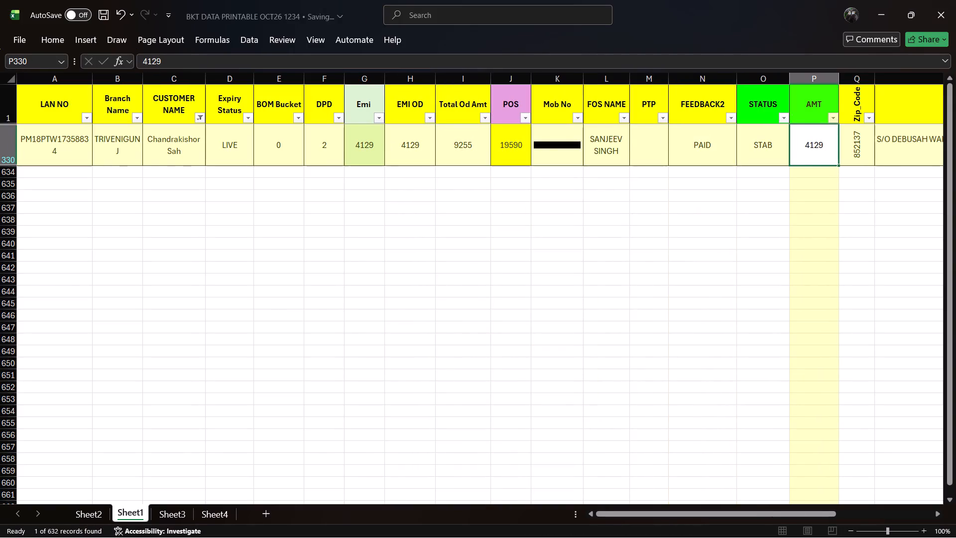
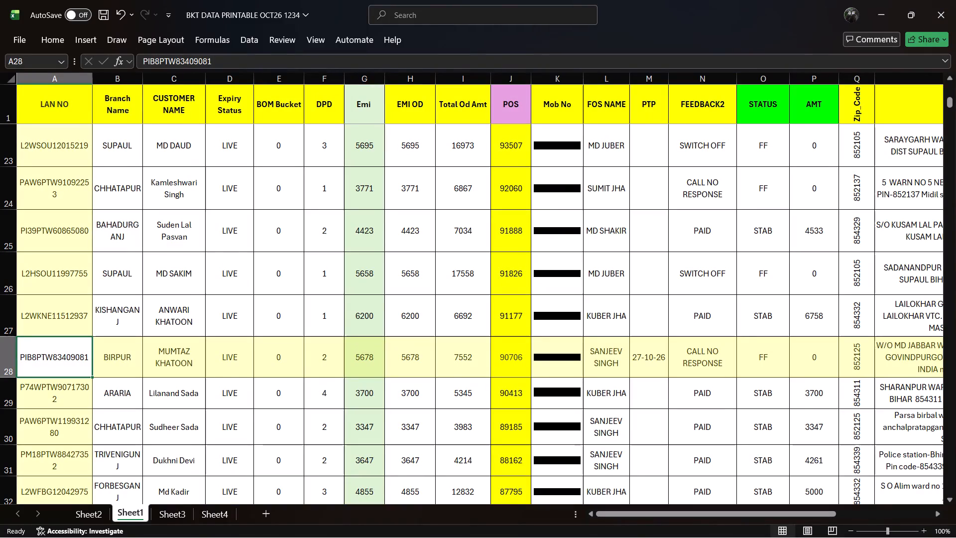
Copy the loan number text from the LAN NO cell of row 28.
{"action": "double_click", "coordinate": [217, 61]}
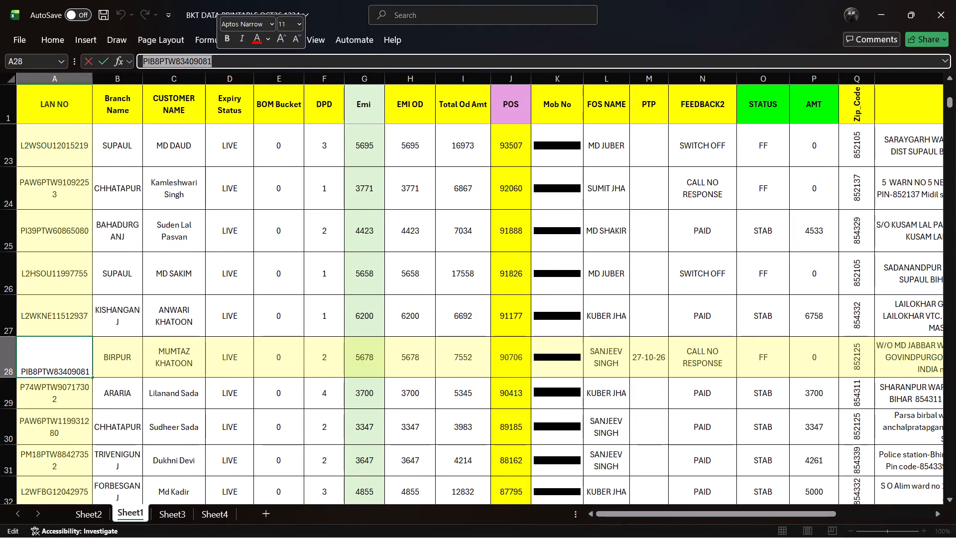
{"action": "key", "text": "ctrl+c"}
{"action": "left_click_drag", "start_coordinate": [217, 61], "coordinate": [223, 77]}
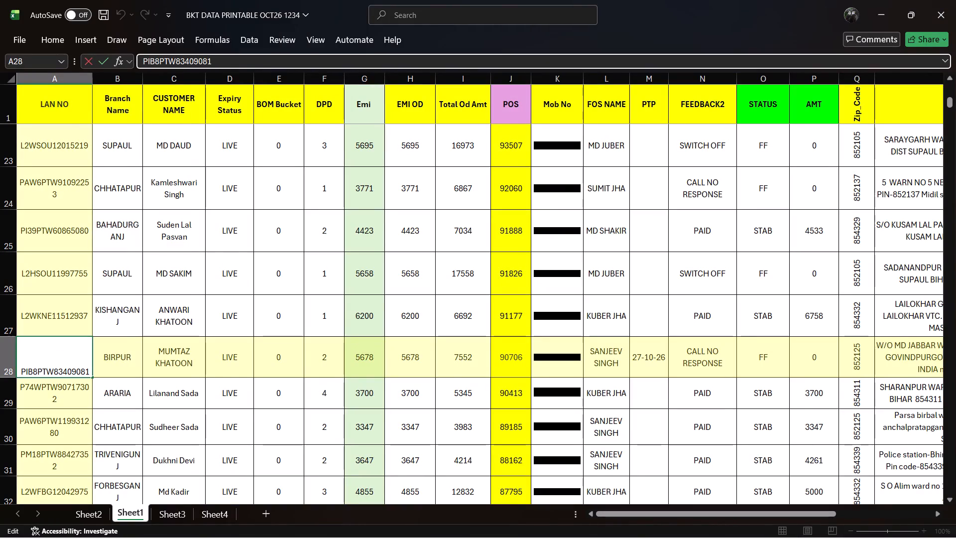
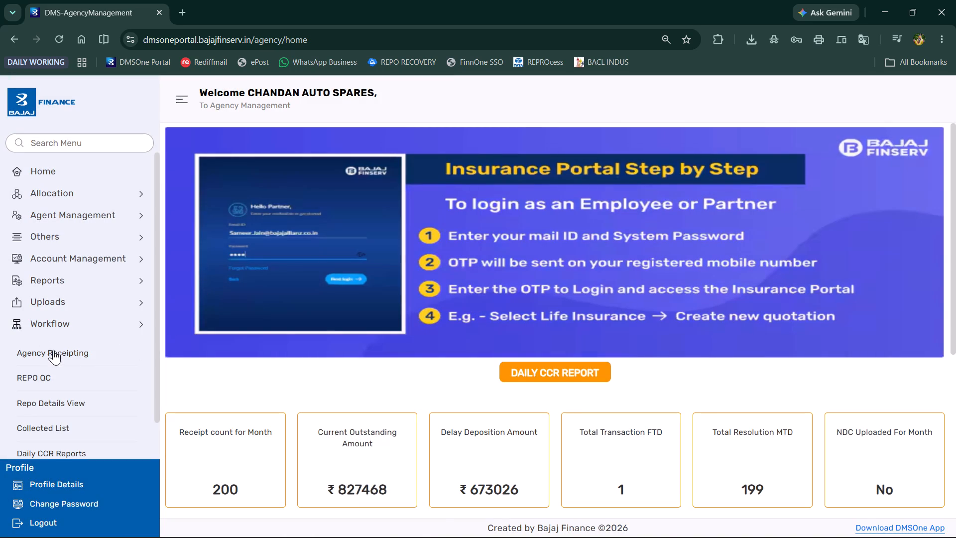
Search the Agency Receipting page for the copied loan number and review the loan's EMI overdue and outstanding details.
{"action": "double_click", "coordinate": [53, 350]}
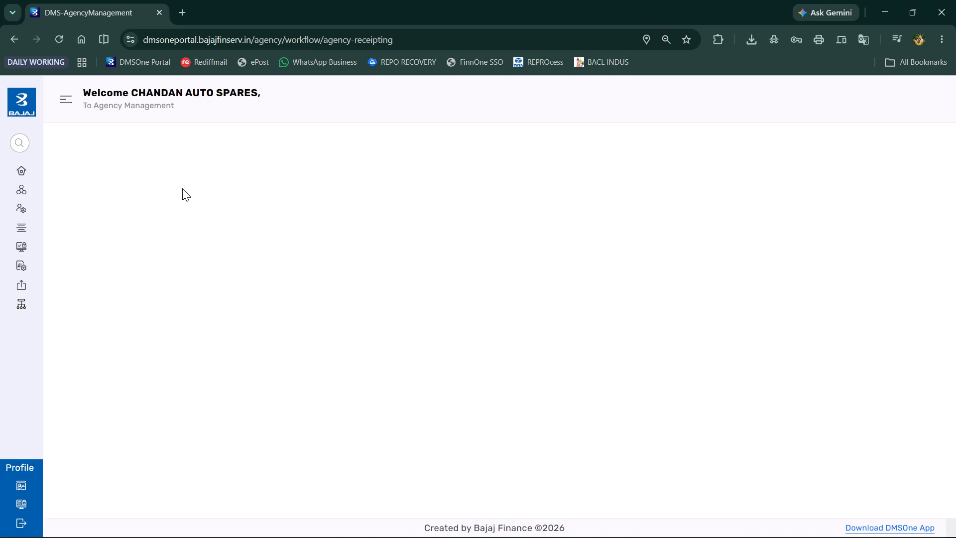
{"action": "left_click", "coordinate": [120, 140]}
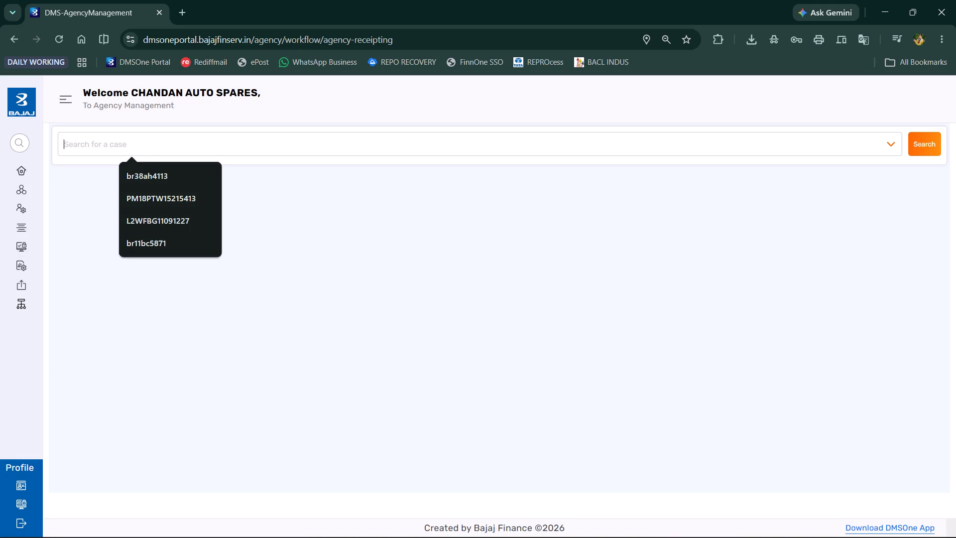
{"action": "key", "text": "ctrl+v"}
{"action": "key", "text": "Return"}
{"action": "key", "text": "Return"}
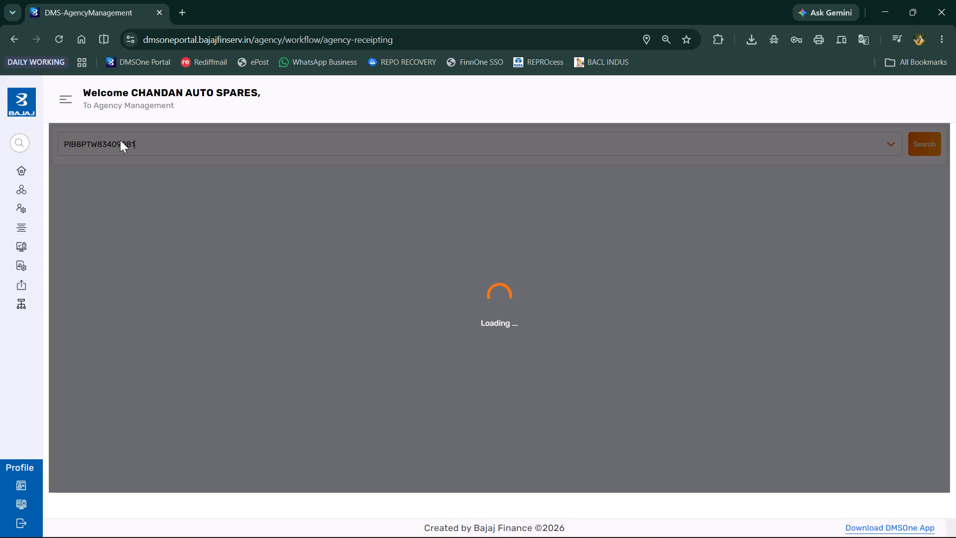
{"action": "double_click", "coordinate": [233, 201]}
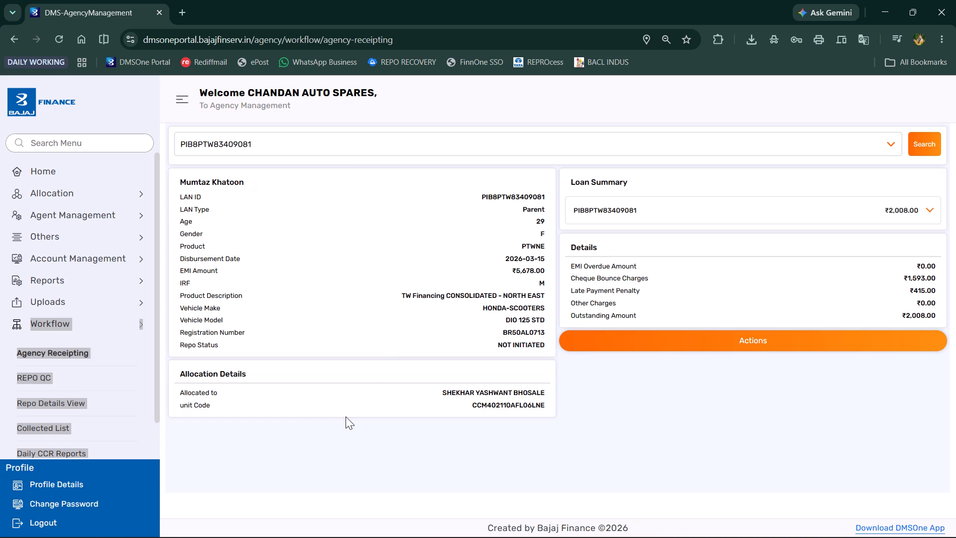
{"action": "left_click", "coordinate": [345, 460]}
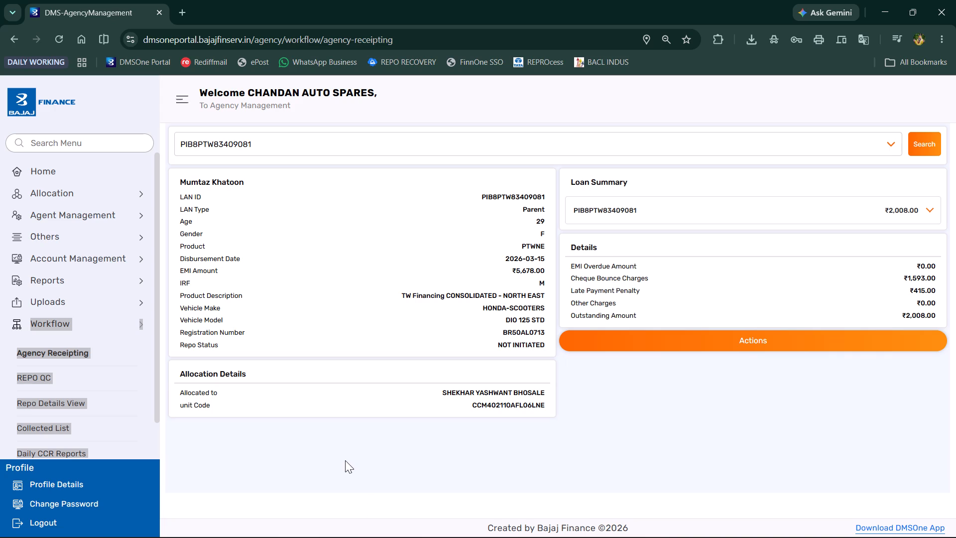
{"action": "left_click", "coordinate": [345, 460]}
In the BKT DATA PRINTABLE OCT26 1234 workbook, clear row 28's PTP date and set its FEEDBACK2 to PAID and STATUS to STAB.
{"action": "key", "text": "super+Tab"}
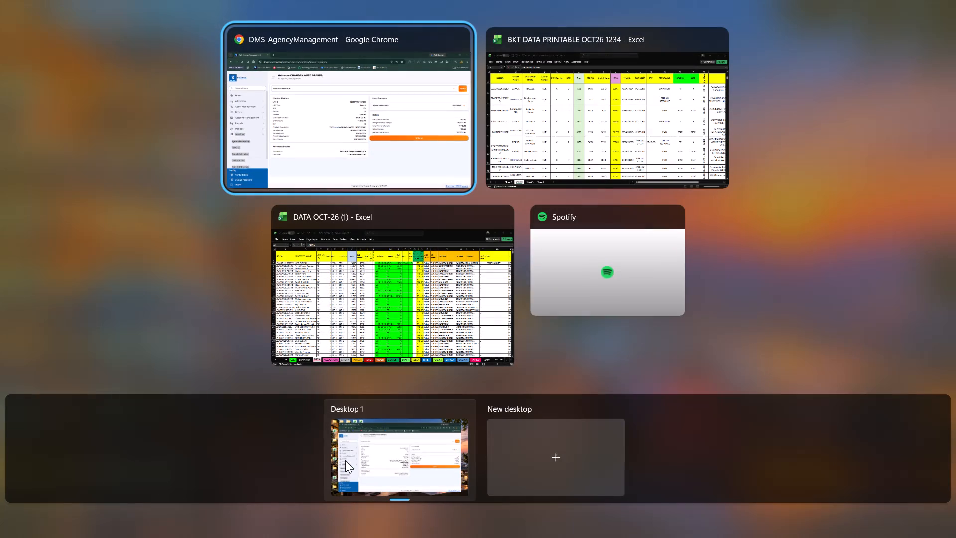
{"action": "left_click", "coordinate": [561, 166]}
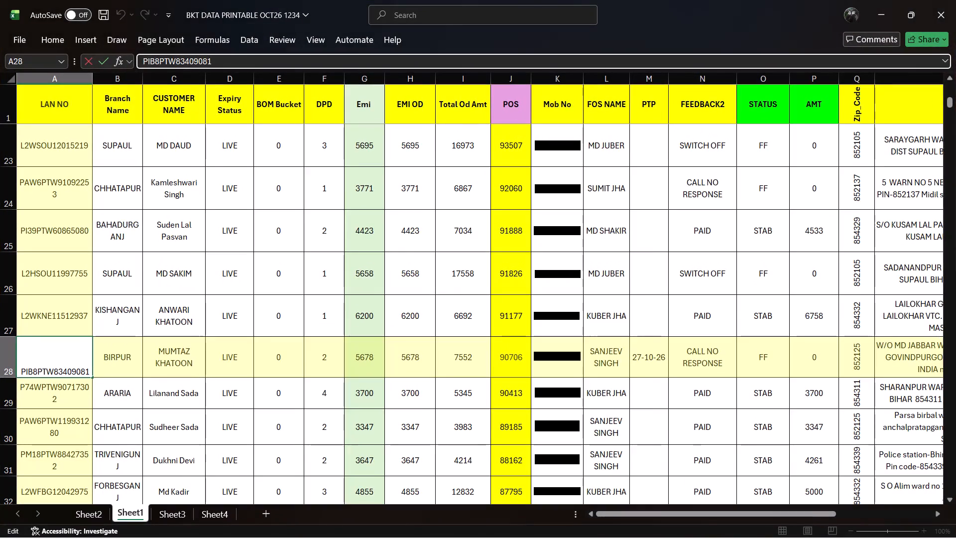
{"action": "key", "text": "Right"}
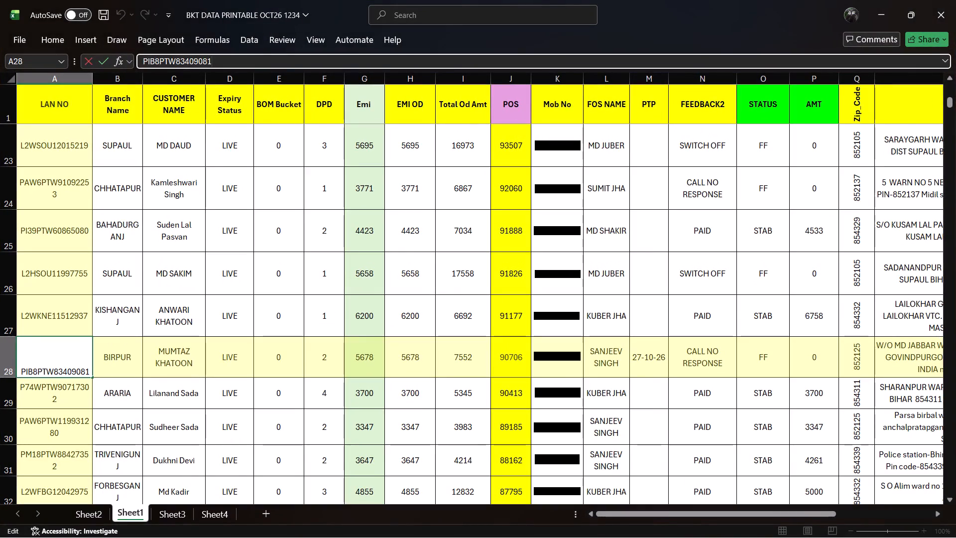
{"action": "key", "text": "Right"}
{"action": "key", "text": "Right"}
{"action": "key", "text": "Right"}
{"action": "key", "text": "Right"}
{"action": "key", "text": "Right"}
{"action": "left_click", "coordinate": [647, 371]}
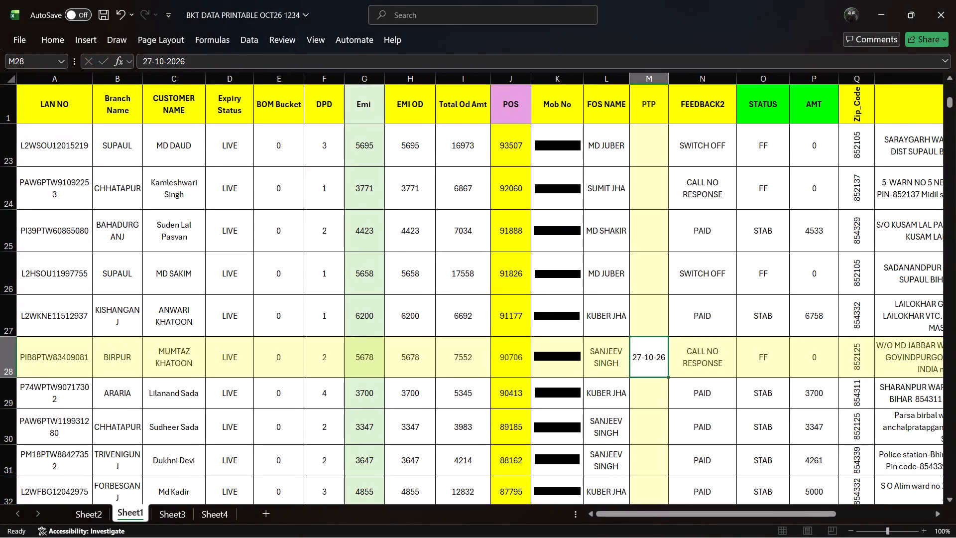
{"action": "key", "text": "BackSpace"}
{"action": "key", "text": "Right"}
{"action": "key", "text": "BackSpace"}
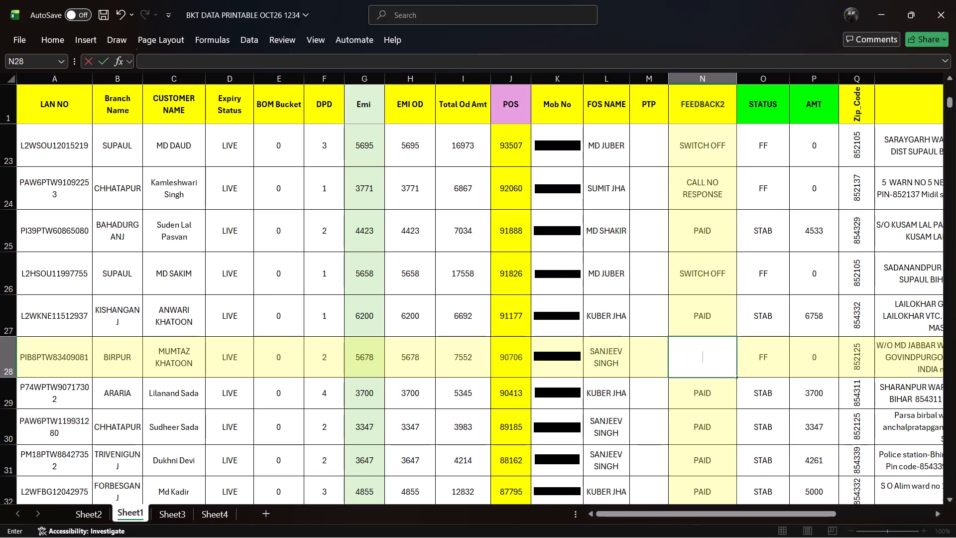
{"action": "type", "text": "PAID"}
{"action": "key", "text": "Right"}
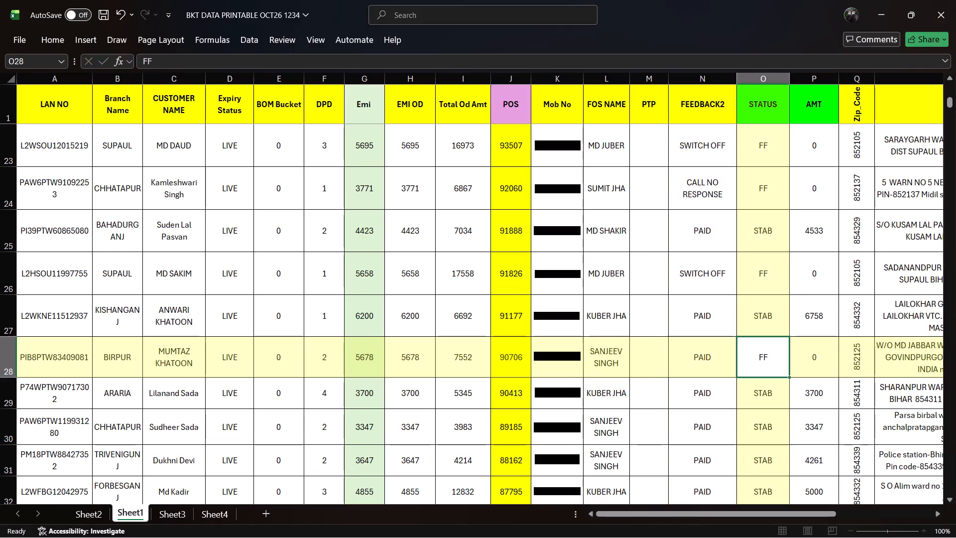
{"action": "key", "text": "s"}
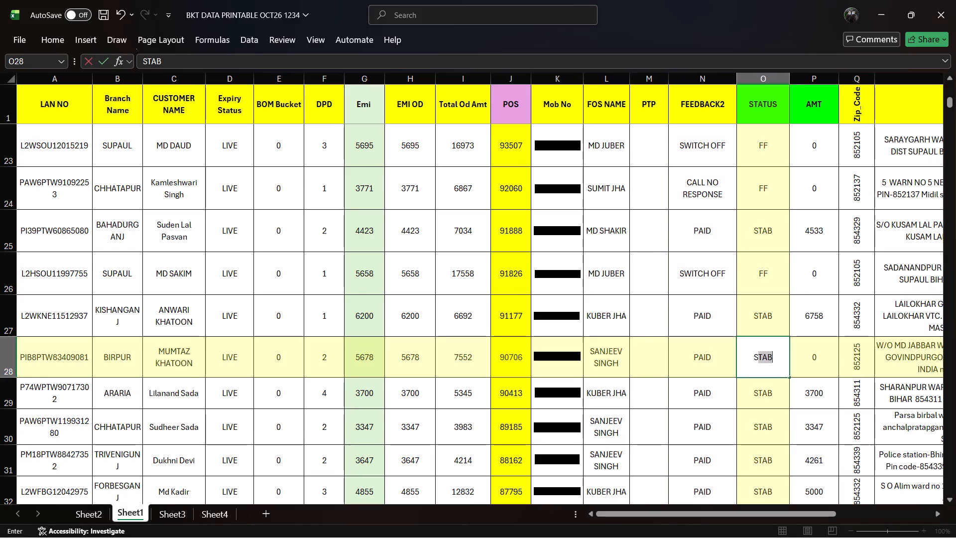
{"action": "key", "text": "Left"}
Copy row 28's Emi value, 5678, into its AMT cell and save the workbook.
{"action": "key", "text": "Left"}
{"action": "key", "text": "Left"}
{"action": "key", "text": "Left"}
{"action": "key", "text": "Left"}
{"action": "key", "text": "Left"}
{"action": "key", "text": "Left"}
{"action": "key", "text": "Left"}
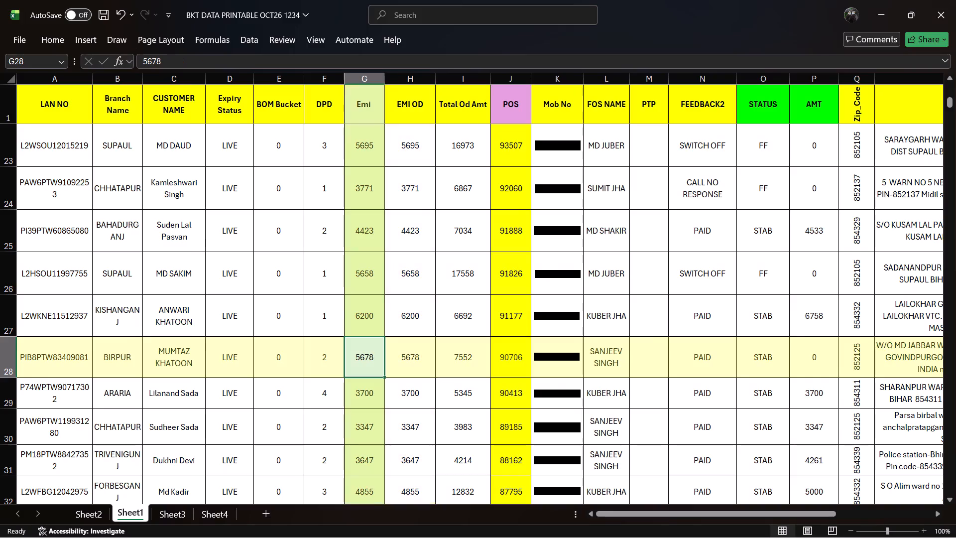
{"action": "key", "text": "ctrl+c"}
{"action": "key", "text": "Right"}
{"action": "key", "text": "Right"}
{"action": "key", "text": "Right"}
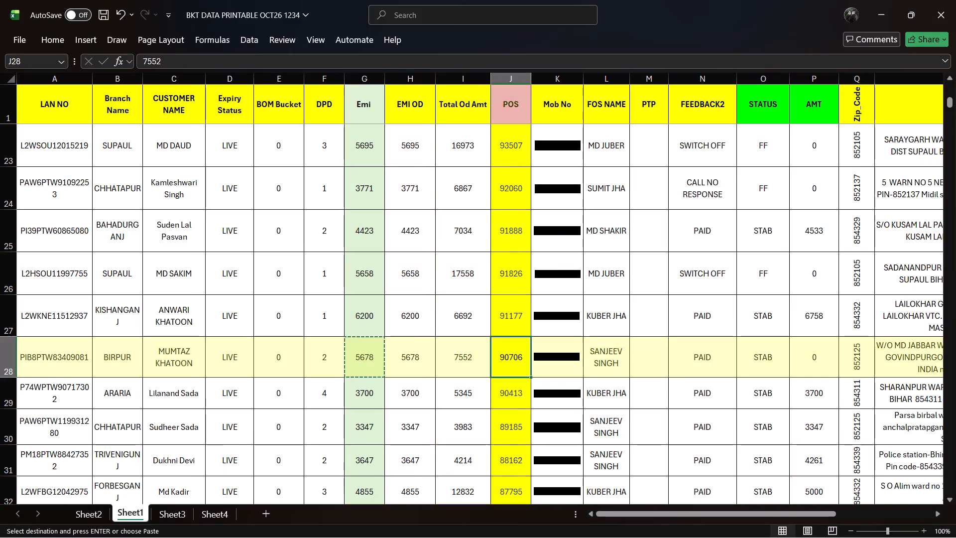
{"action": "key", "text": "Right"}
{"action": "key", "text": "Right"}
{"action": "key", "text": "Right"}
{"action": "key", "text": "Right"}
{"action": "key", "text": "Right"}
{"action": "key", "text": "Right"}
{"action": "key", "text": "ctrl+v"}
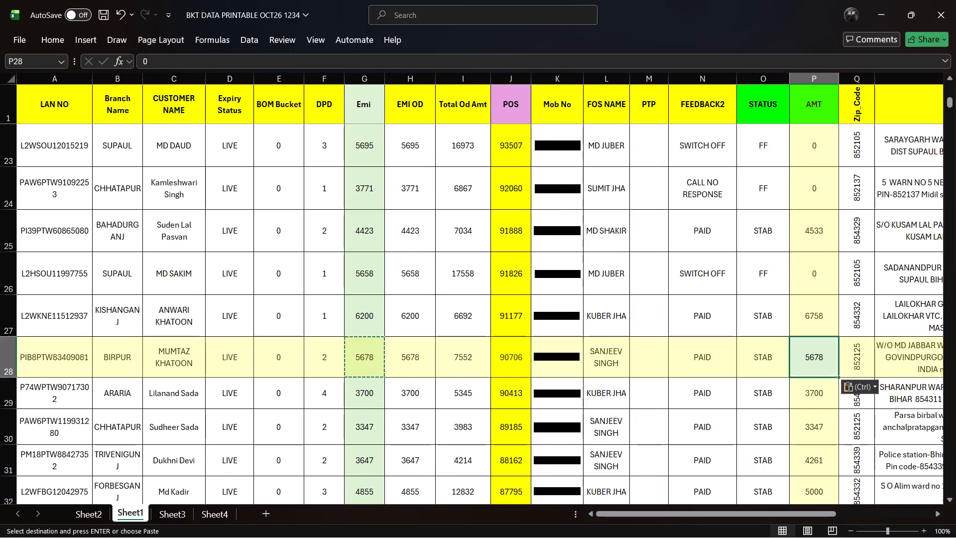
{"action": "key", "text": "ctrl+s"}
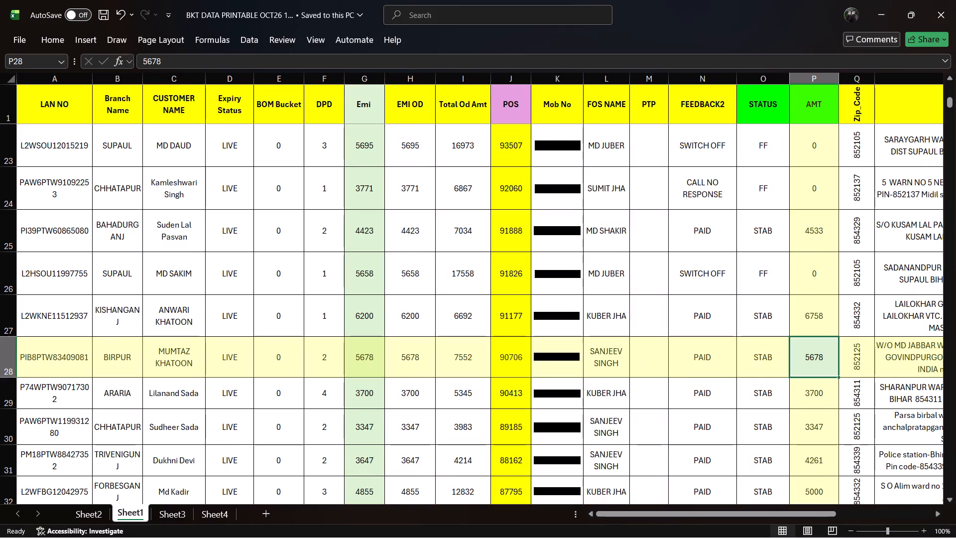
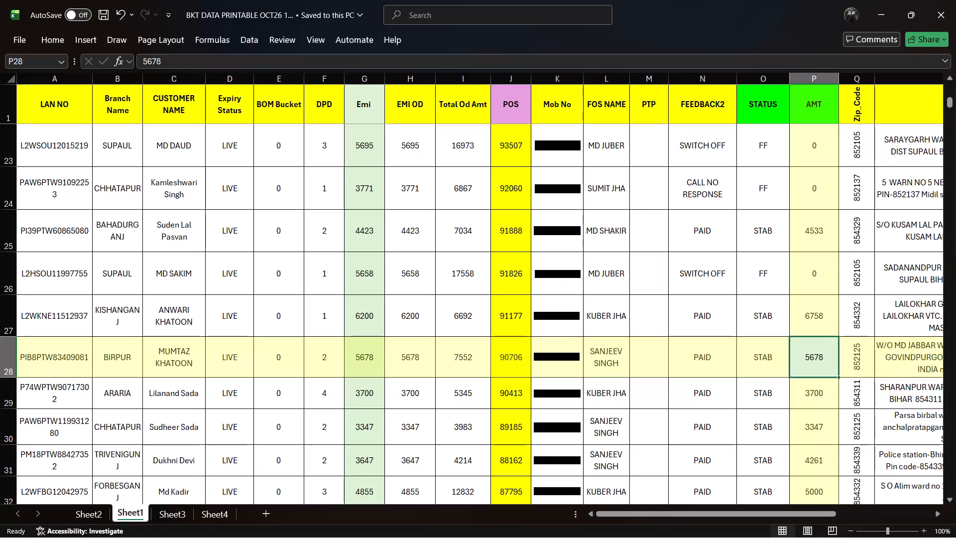
Save the workbook and copy the loan number of row 33, the following loan with a pending PTP date.
{"action": "key", "text": "Down"}
{"action": "key", "text": "Down"}
{"action": "key", "text": "Down"}
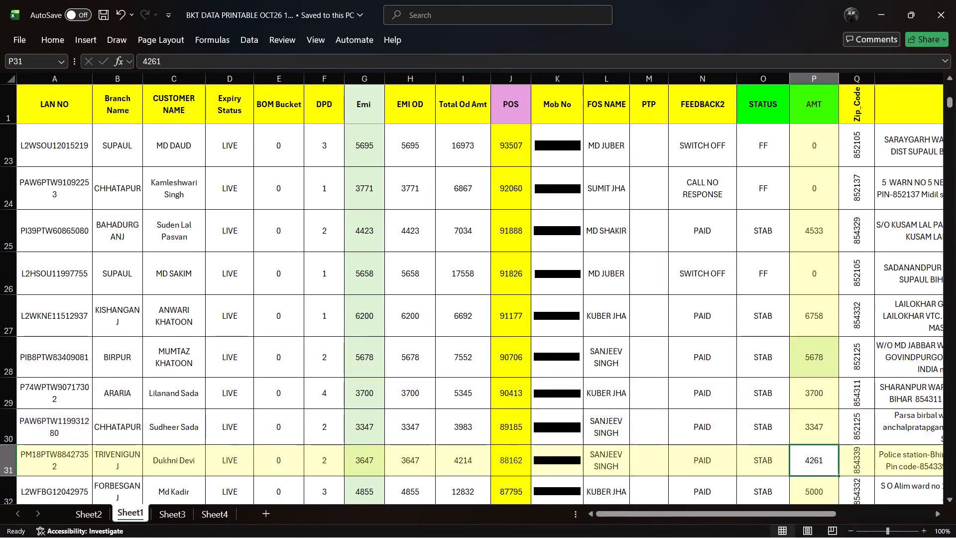
{"action": "key", "text": "Down"}
{"action": "key", "text": "Down"}
{"action": "key", "text": "ctrl+s"}
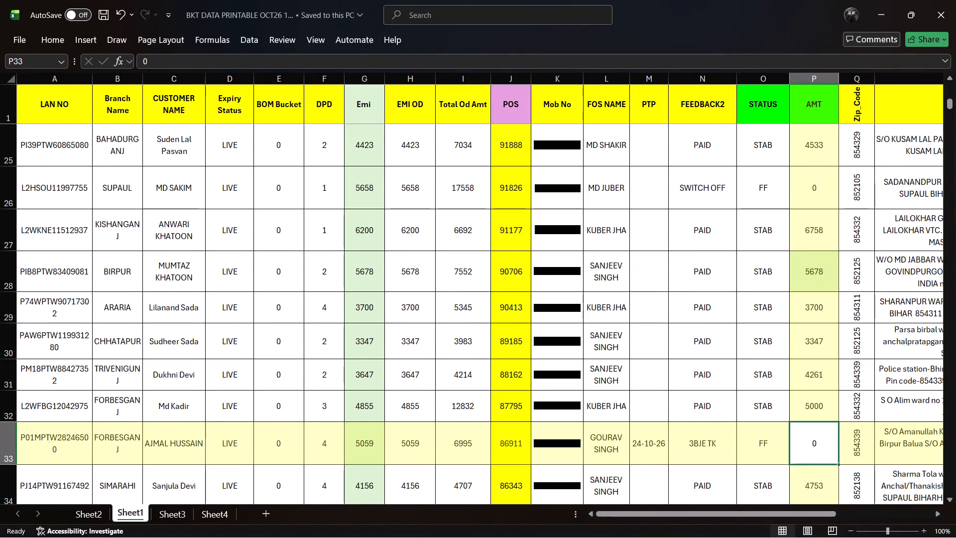
{"action": "left_click", "coordinate": [829, 432]}
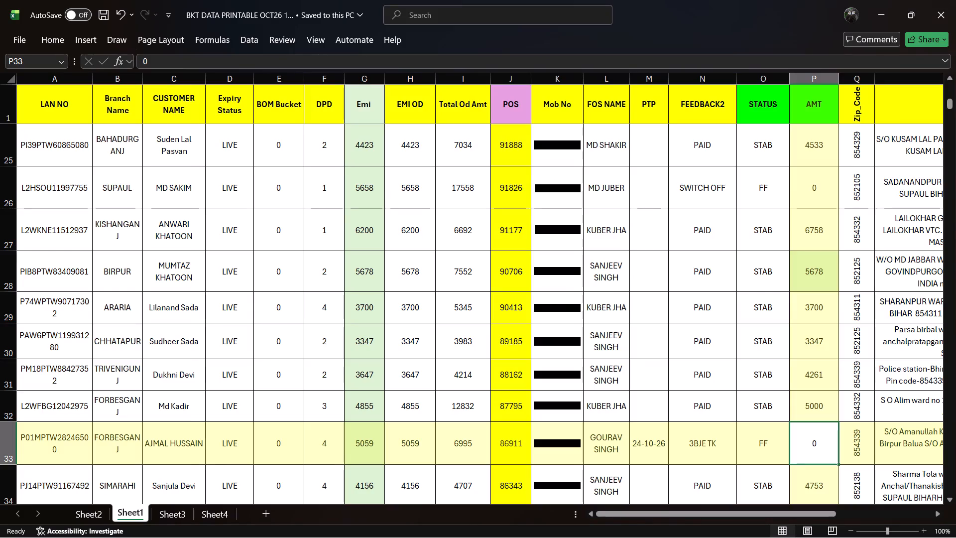
{"action": "left_click", "coordinate": [51, 441]}
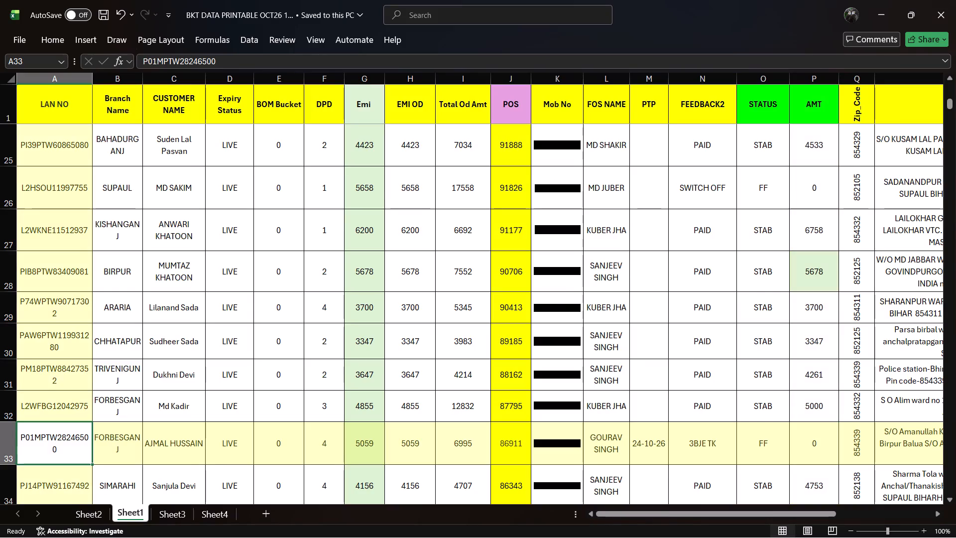
{"action": "double_click", "coordinate": [219, 63]}
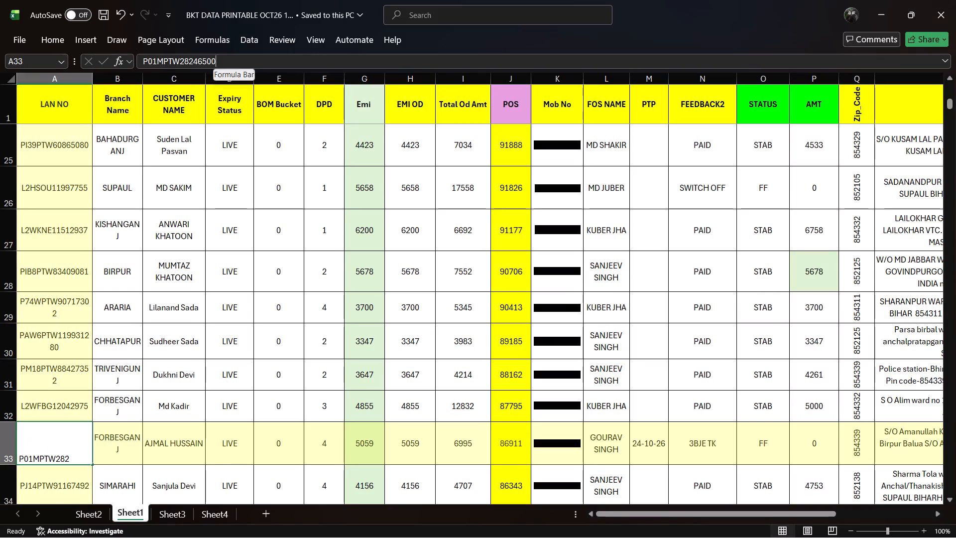
{"action": "key", "text": "ctrl+c"}
{"action": "key", "text": "super+Tab"}
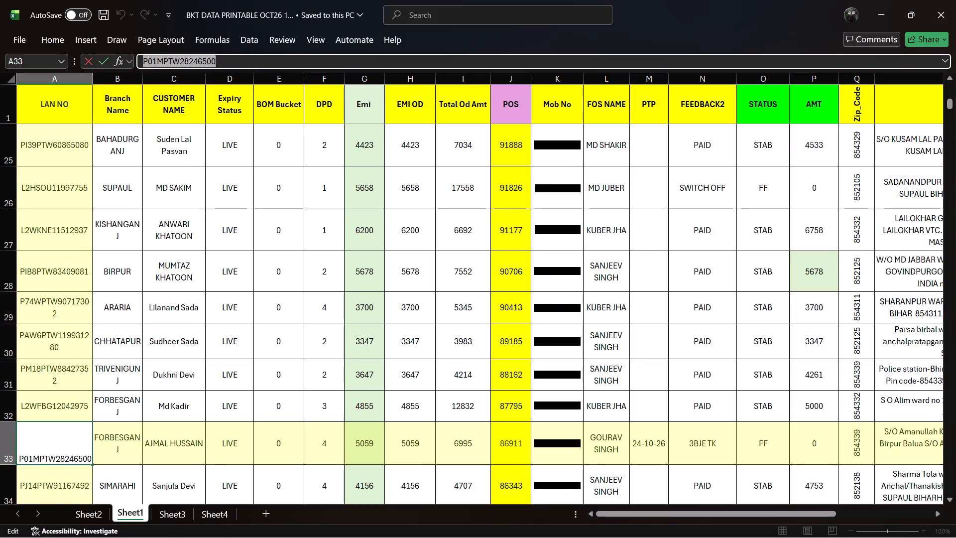
In Chrome, search the Agency Receipting page for the copied loan number and open the loan to review its EMI overdue and outstanding amounts.
{"action": "left_click", "coordinate": [495, 108]}
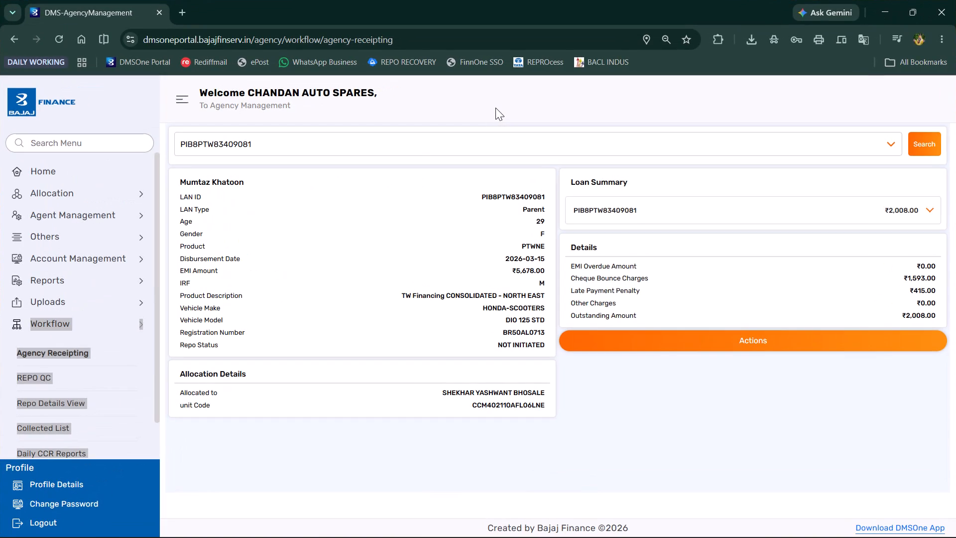
{"action": "left_click", "coordinate": [258, 146]}
{"action": "key", "text": "BackSpace"}
{"action": "key", "text": "BackSpace"}
{"action": "key", "text": "BackSpace"}
{"action": "key", "text": "BackSpace"}
{"action": "key", "text": "BackSpace"}
{"action": "key", "text": "BackSpace"}
{"action": "key", "text": "BackSpace"}
{"action": "key", "text": "BackSpace"}
{"action": "key", "text": "BackSpace"}
{"action": "key", "text": "BackSpace"}
{"action": "key", "text": "BackSpace"}
{"action": "key", "text": "BackSpace"}
{"action": "key", "text": "BackSpace"}
{"action": "key", "text": "BackSpace"}
{"action": "key", "text": "BackSpace"}
{"action": "key", "text": "BackSpace"}
{"action": "key", "text": "BackSpace"}
{"action": "key", "text": "BackSpace"}
{"action": "key", "text": "BackSpace"}
{"action": "key", "text": "BackSpace"}
{"action": "key", "text": "ctrl+v"}
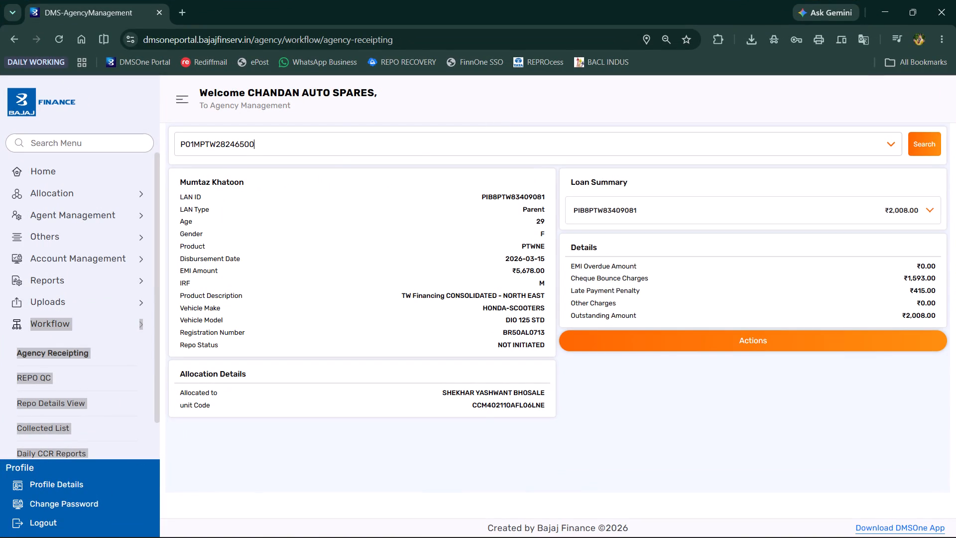
{"action": "key", "text": "Return"}
{"action": "key", "text": "Return"}
{"action": "key", "text": "Return"}
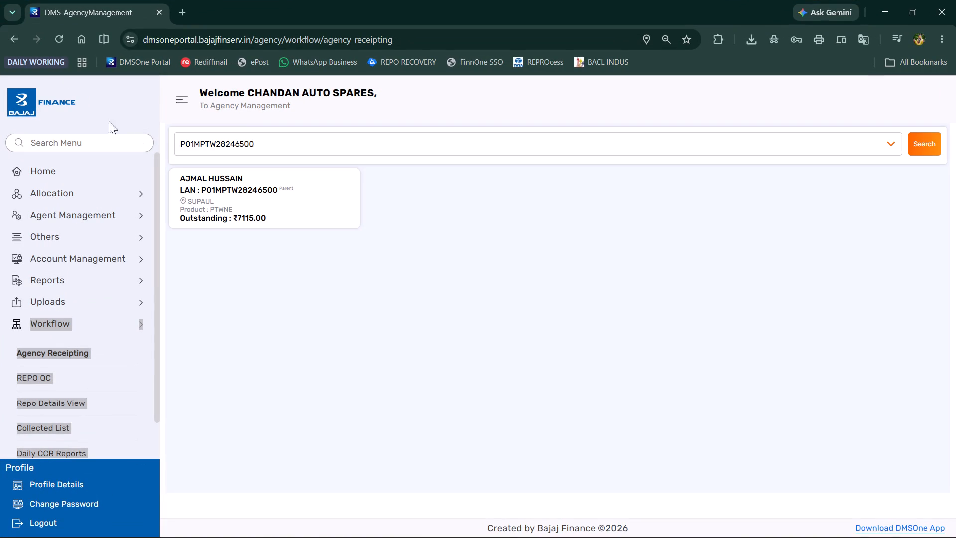
{"action": "triple_click", "coordinate": [191, 202]}
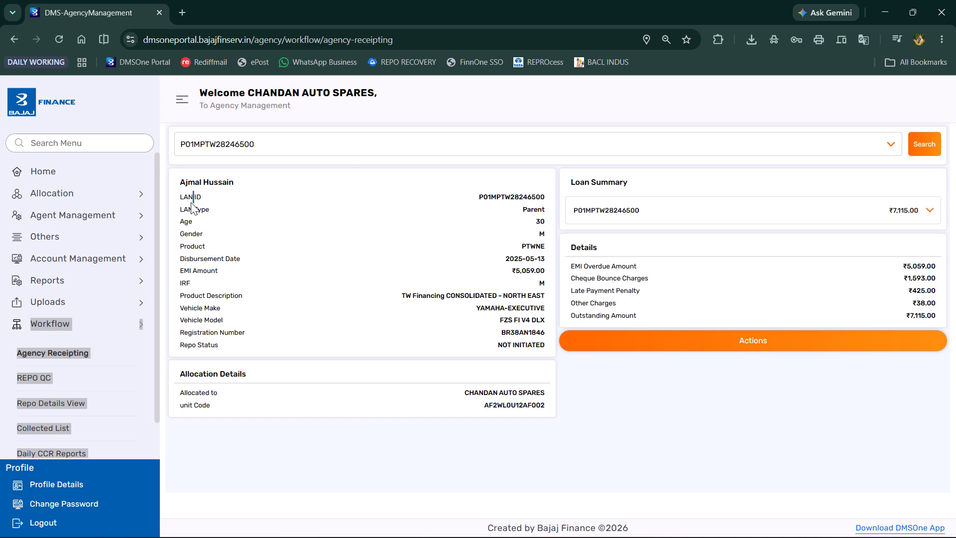
Return to the BKT DATA PRINTABLE OCT26 1234 workbook and check row 33's entries from the branch name across to the mobile number.
{"action": "key", "text": "super+Tab"}
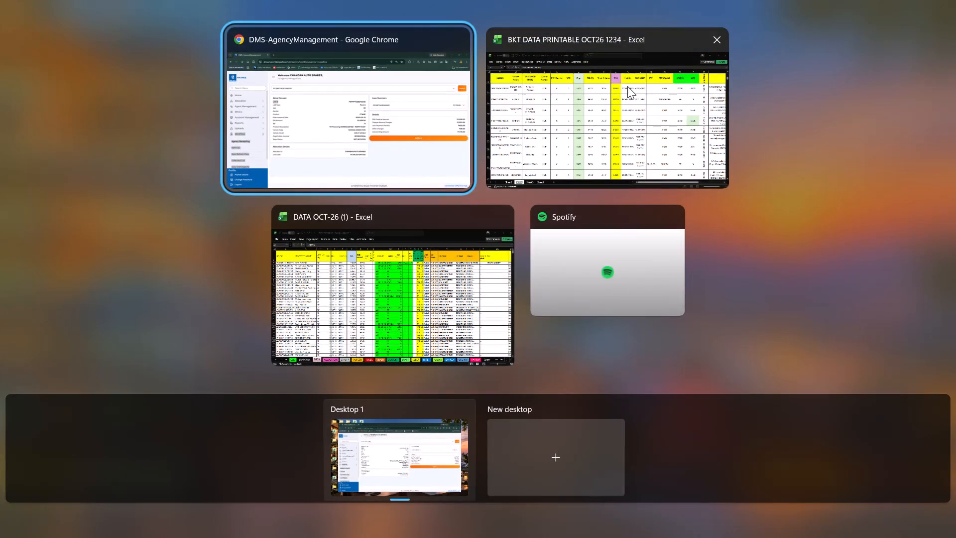
{"action": "left_click", "coordinate": [622, 102]}
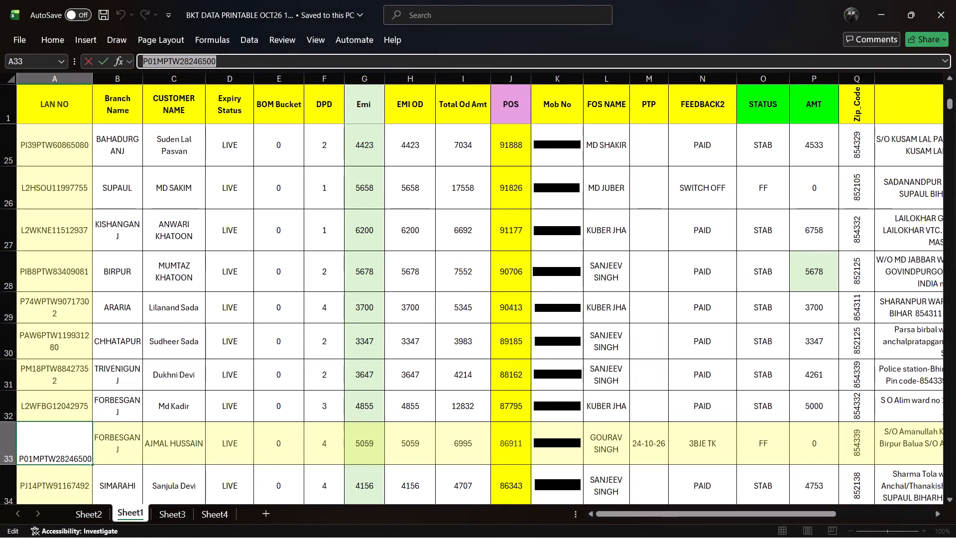
{"action": "left_click", "coordinate": [62, 447]}
{"action": "key", "text": "Right"}
{"action": "key", "text": "Right"}
{"action": "key", "text": "Right"}
{"action": "key", "text": "Right"}
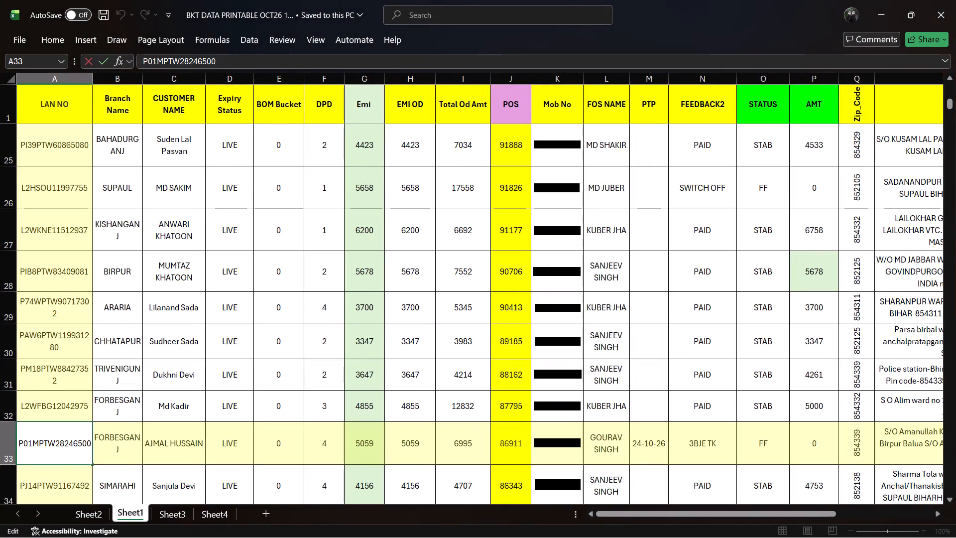
{"action": "left_click", "coordinate": [115, 445]}
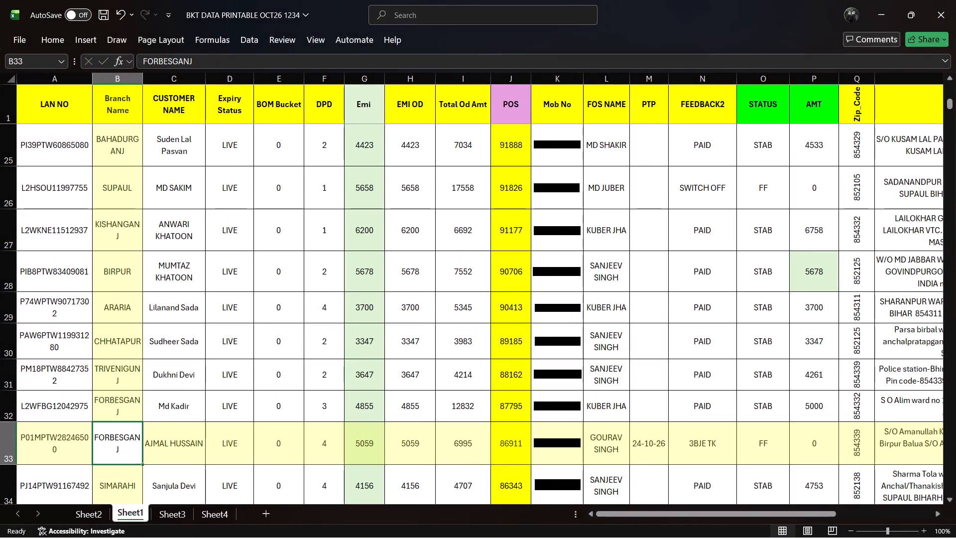
{"action": "key", "text": "Right"}
{"action": "key", "text": "Right"}
{"action": "key", "text": "Right"}
{"action": "key", "text": "Right"}
{"action": "key", "text": "Right"}
{"action": "key", "text": "Right"}
{"action": "key", "text": "Right"}
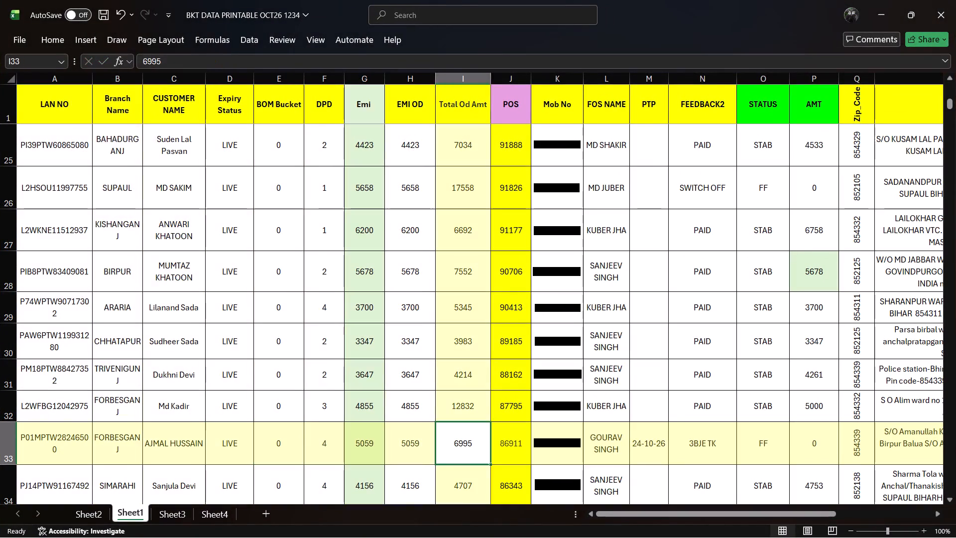
{"action": "key", "text": "Right"}
{"action": "key", "text": "Right"}
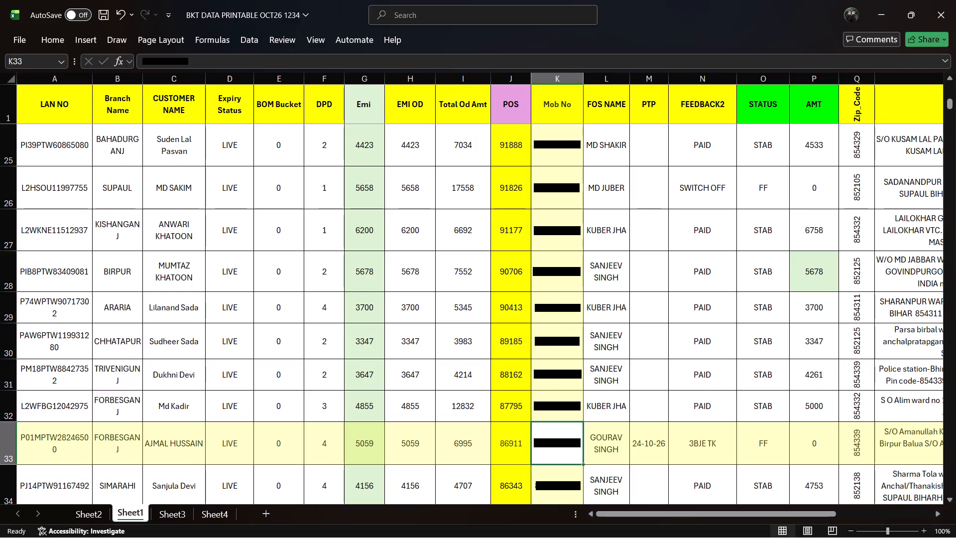
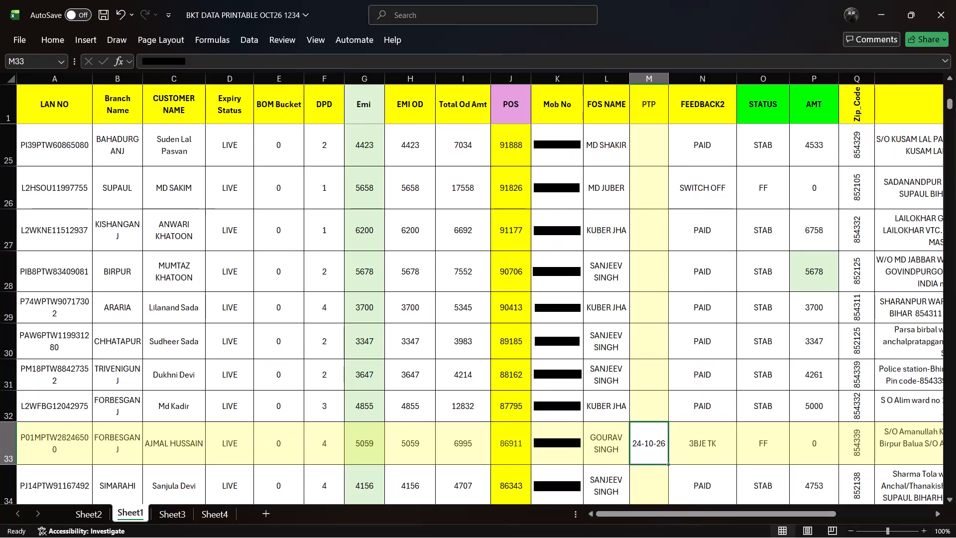
Clear row 33's PTP date, replace its FEEDBACK2 entry with CALL NO RESPONSE, and save the workbook.
{"action": "key", "text": "Right"}
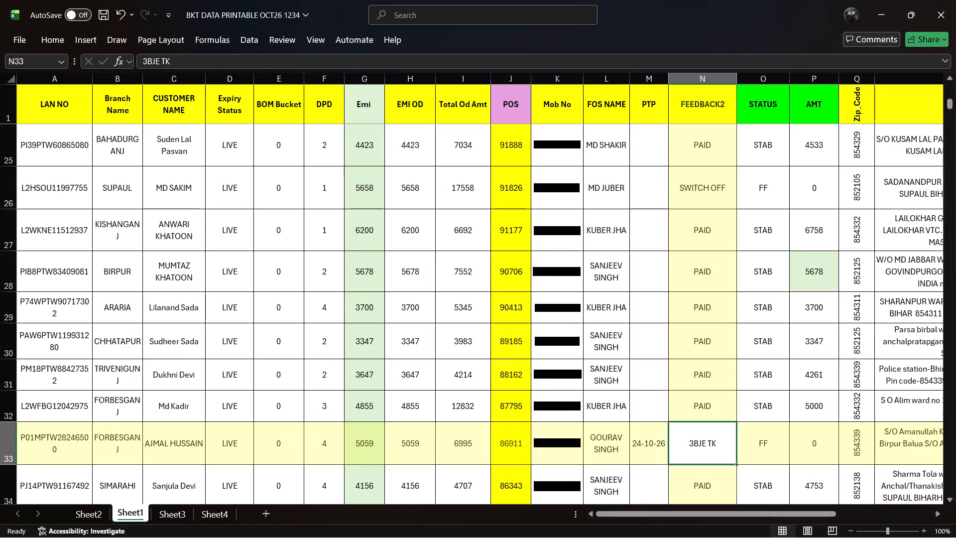
{"action": "key", "text": "BackSpace"}
{"action": "key", "text": "Left"}
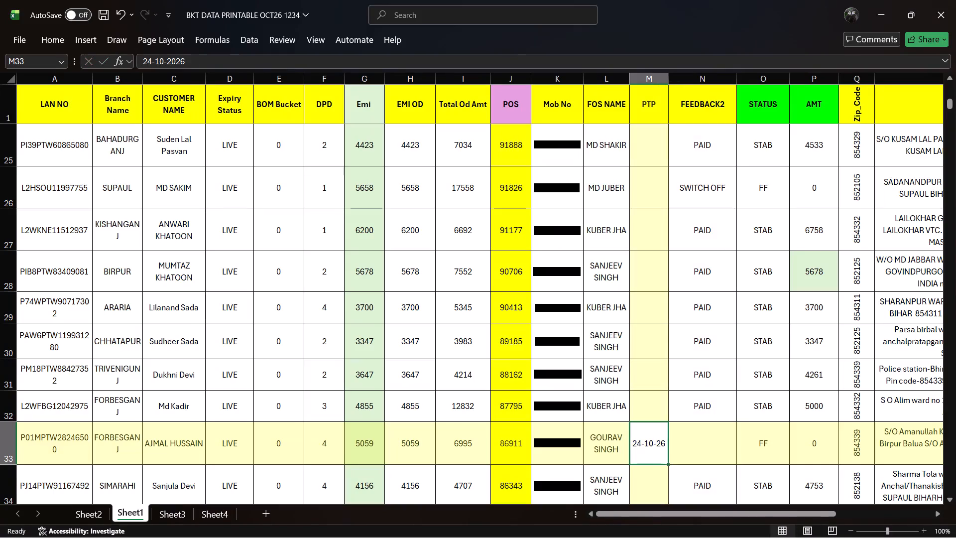
{"action": "key", "text": "BackSpace"}
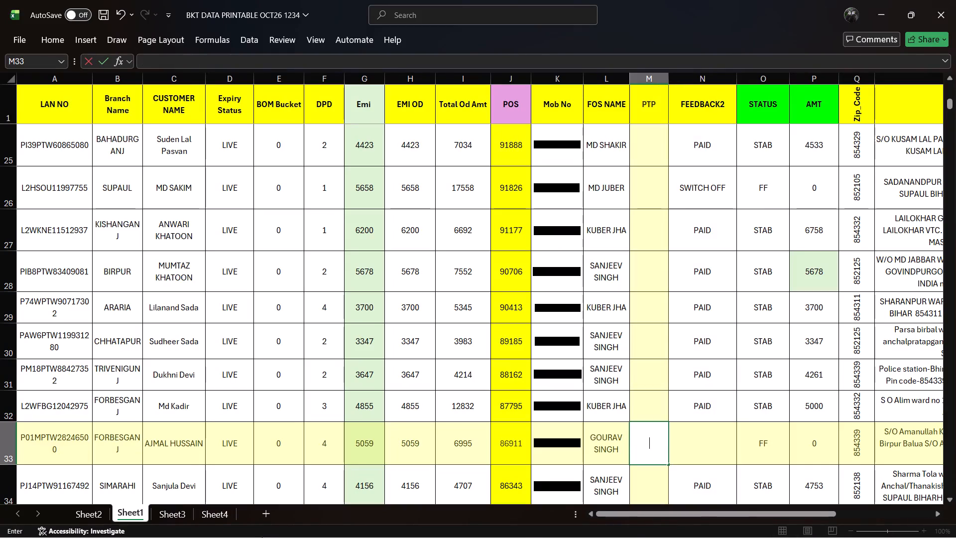
{"action": "left_click", "coordinate": [691, 451]}
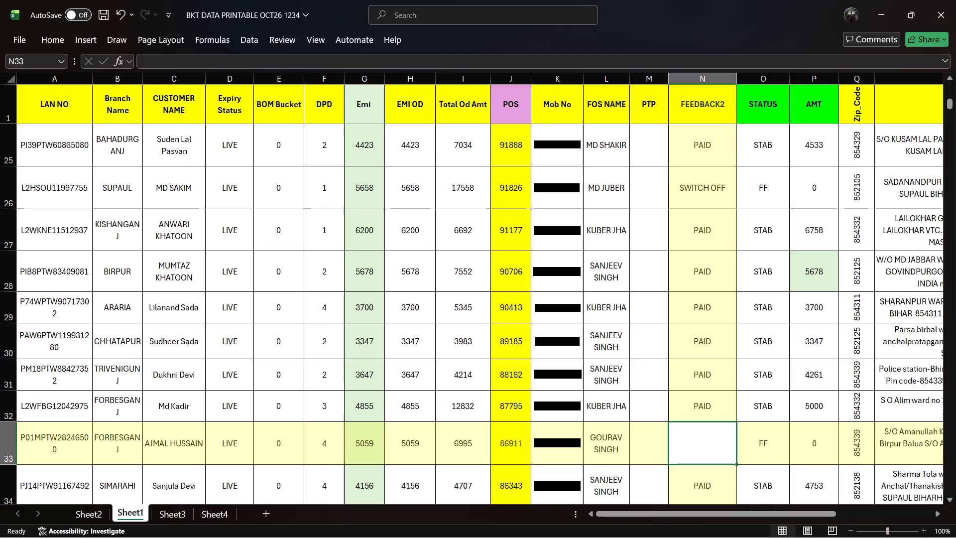
{"action": "type", "text": "CALL NO RES"}
{"action": "key", "text": "Down"}
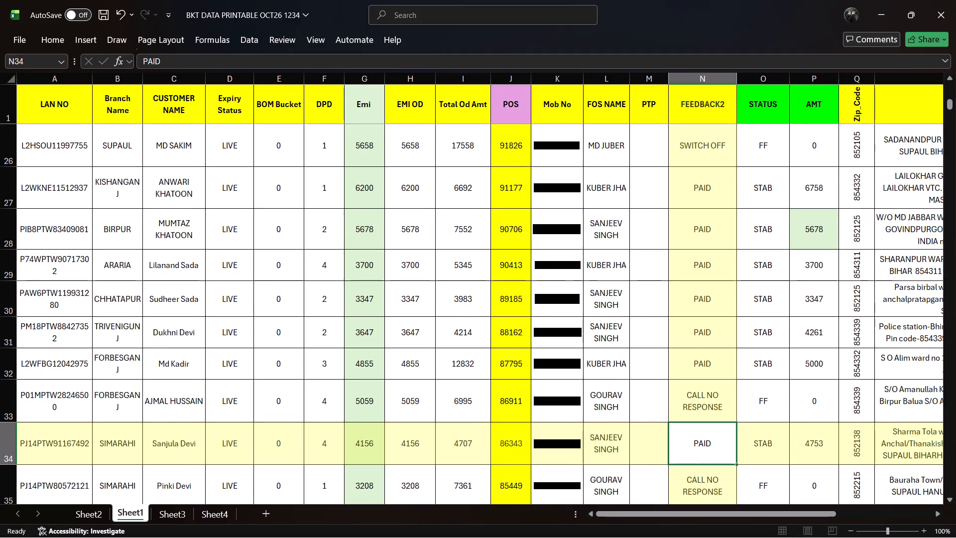
{"action": "key", "text": "ctrl+s"}
Copy the loan number of row 35, the following loan whose feedback is CALL NO RESPONSE.
{"action": "left_click", "coordinate": [685, 398]}
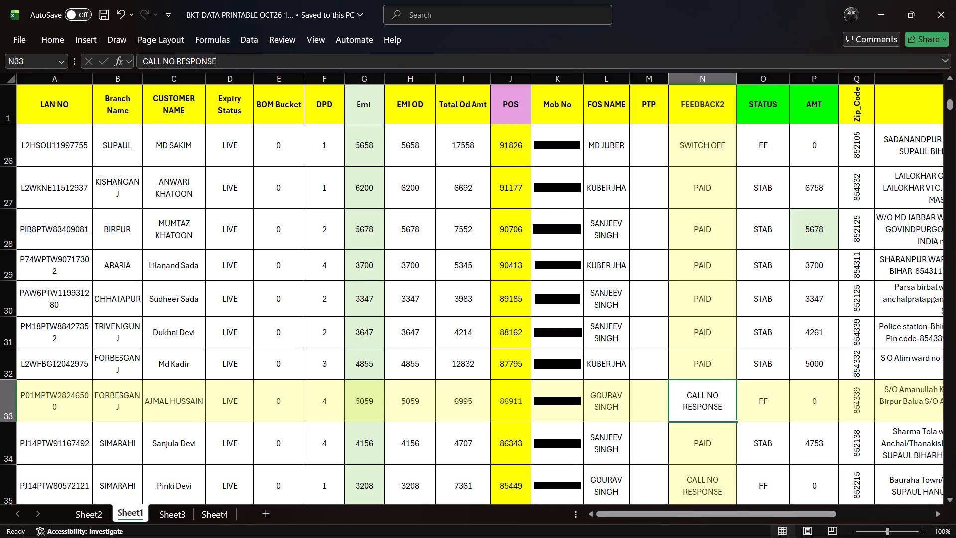
{"action": "key", "text": "Down"}
{"action": "key", "text": "Down"}
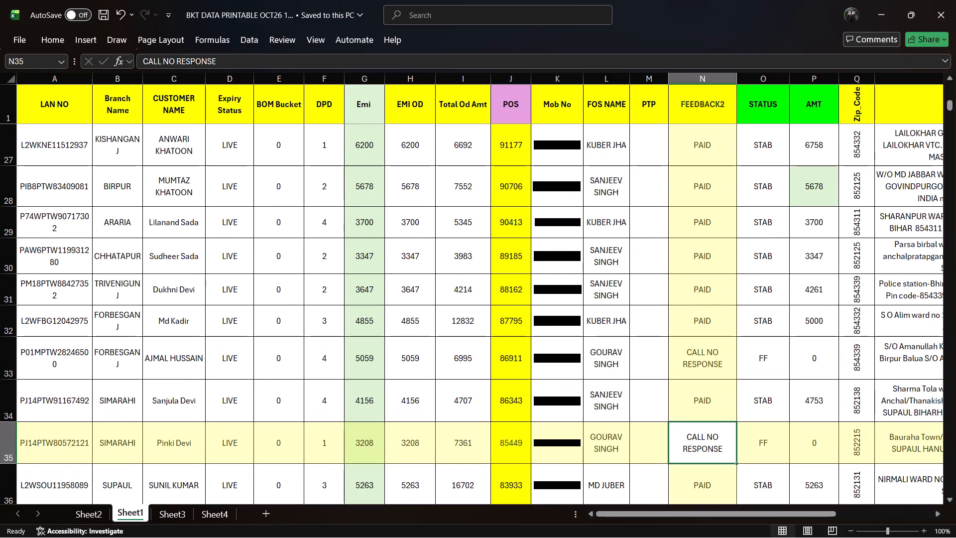
{"action": "key", "text": "Left"}
{"action": "key", "text": "Left"}
{"action": "key", "text": "Left"}
{"action": "key", "text": "Left"}
{"action": "key", "text": "Left"}
{"action": "key", "text": "Left"}
{"action": "key", "text": "Left"}
{"action": "key", "text": "Left"}
{"action": "key", "text": "Left"}
{"action": "key", "text": "Left"}
{"action": "key", "text": "Left"}
{"action": "key", "text": "Left"}
{"action": "key", "text": "Left"}
{"action": "key", "text": "Left"}
{"action": "key", "text": "Left"}
{"action": "key", "text": "Left"}
{"action": "key", "text": "Left"}
{"action": "key", "text": "Left"}
{"action": "key", "text": "Left"}
{"action": "key", "text": "Left"}
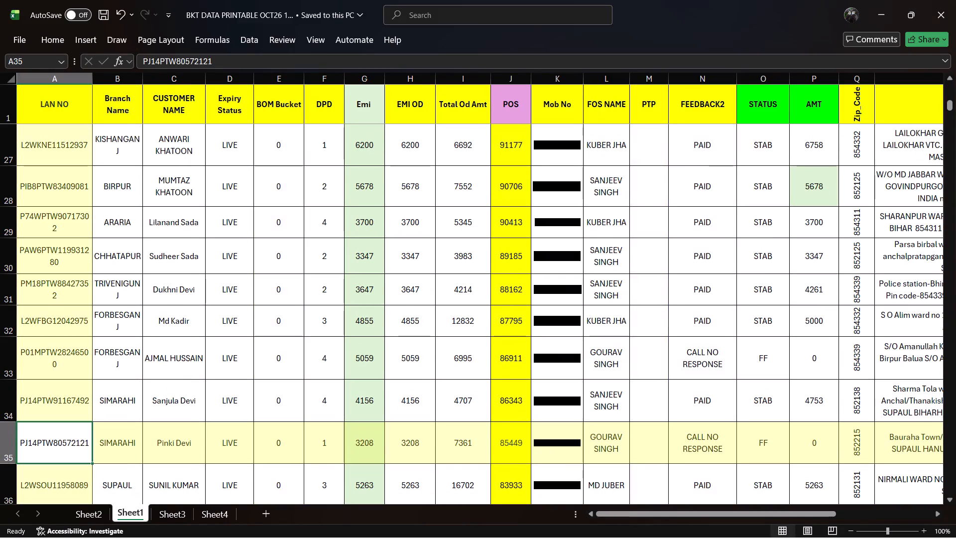
{"action": "double_click", "coordinate": [220, 63]}
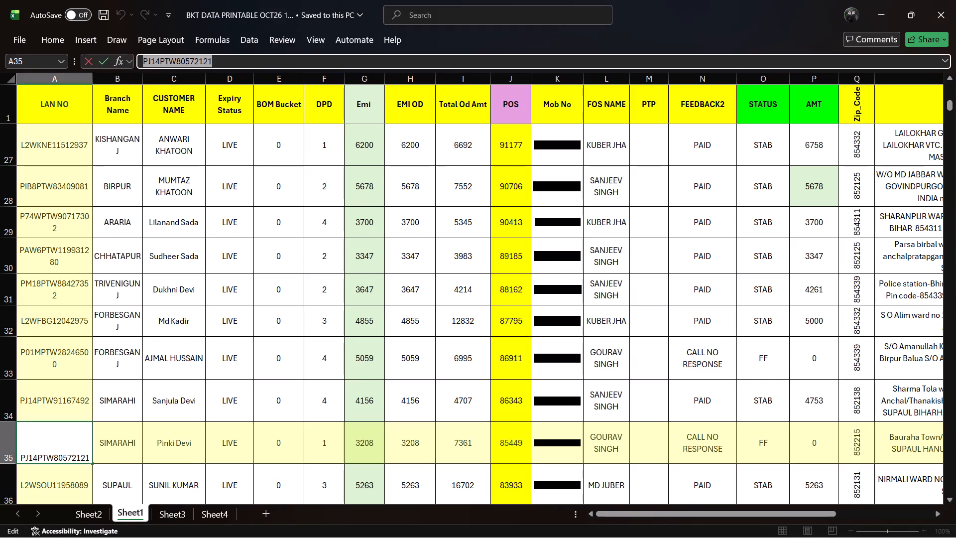
{"action": "key", "text": "ctrl+c"}
In Chrome, search the Agency Receipting page for the copied loan number and review its EMI overdue and outstanding amounts.
{"action": "key", "text": "super+Tab"}
{"action": "left_click", "coordinate": [589, 166]}
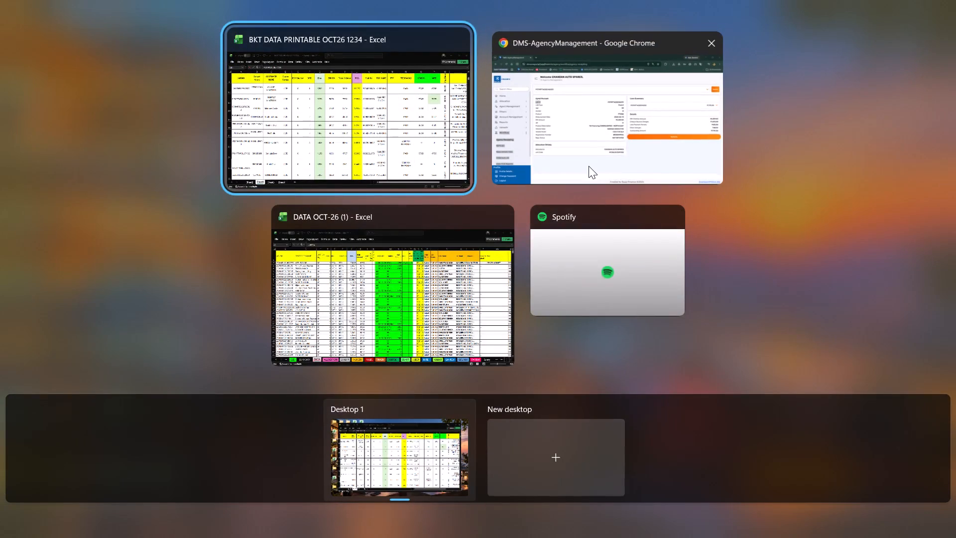
{"action": "left_click", "coordinate": [271, 147]}
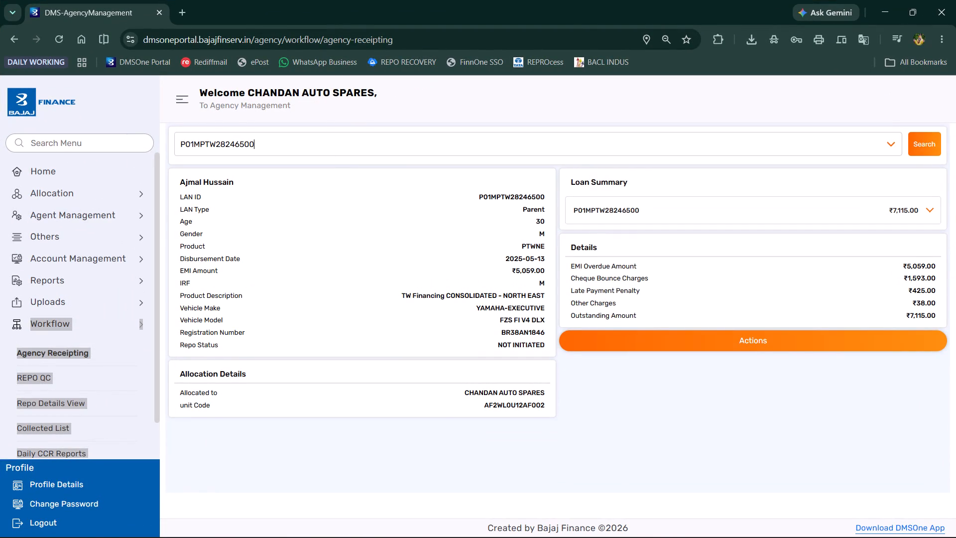
{"action": "key", "text": "BackSpace"}
{"action": "key", "text": "BackSpace"}
{"action": "key", "text": "BackSpace"}
{"action": "key", "text": "BackSpace"}
{"action": "key", "text": "BackSpace"}
{"action": "key", "text": "BackSpace"}
{"action": "key", "text": "BackSpace"}
{"action": "key", "text": "BackSpace"}
{"action": "key", "text": "BackSpace"}
{"action": "key", "text": "BackSpace"}
{"action": "key", "text": "BackSpace"}
{"action": "key", "text": "BackSpace"}
{"action": "key", "text": "BackSpace"}
{"action": "key", "text": "BackSpace"}
{"action": "key", "text": "BackSpace"}
{"action": "key", "text": "BackSpace"}
{"action": "key", "text": "BackSpace"}
{"action": "key", "text": "BackSpace"}
{"action": "key", "text": "BackSpace"}
{"action": "key", "text": "BackSpace"}
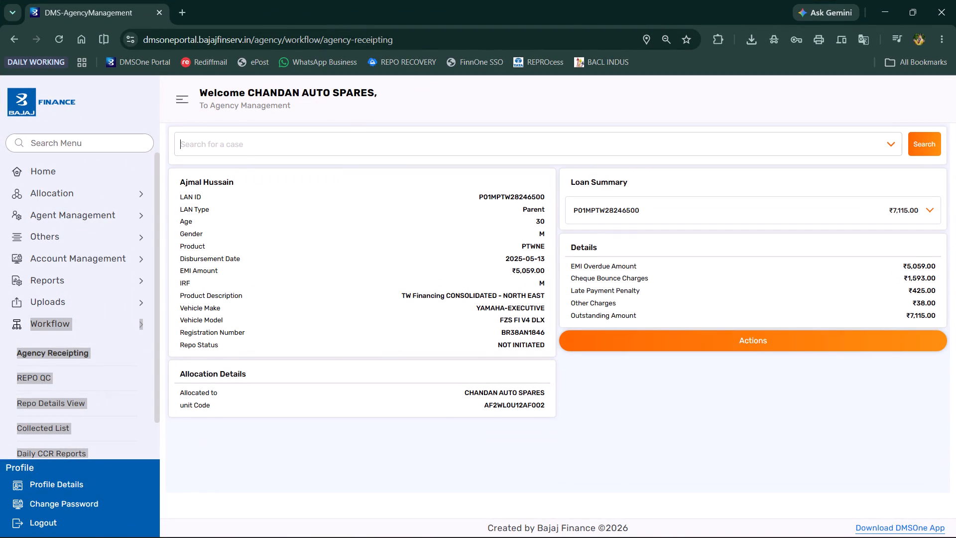
{"action": "key", "text": "ctrl+v"}
{"action": "key", "text": "Return"}
{"action": "key", "text": "Return"}
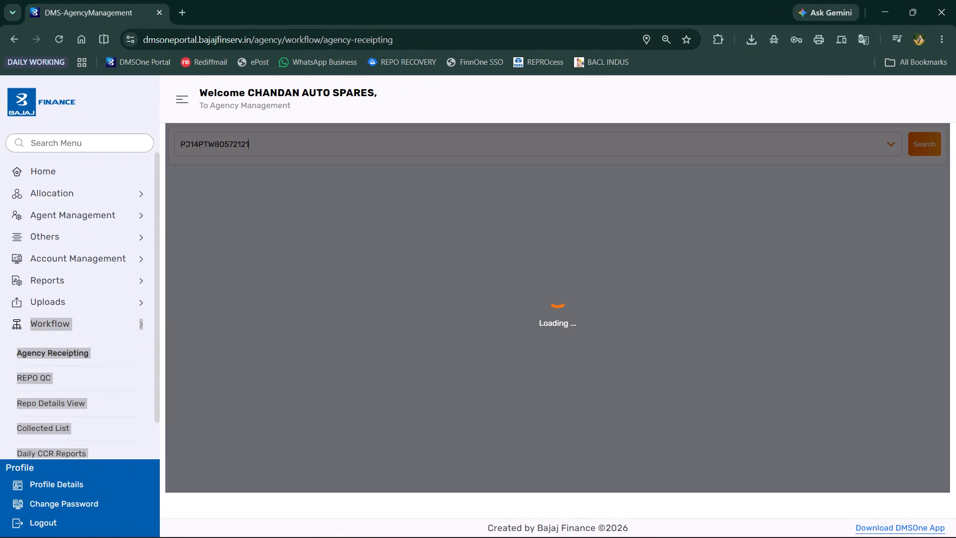
{"action": "double_click", "coordinate": [220, 195]}
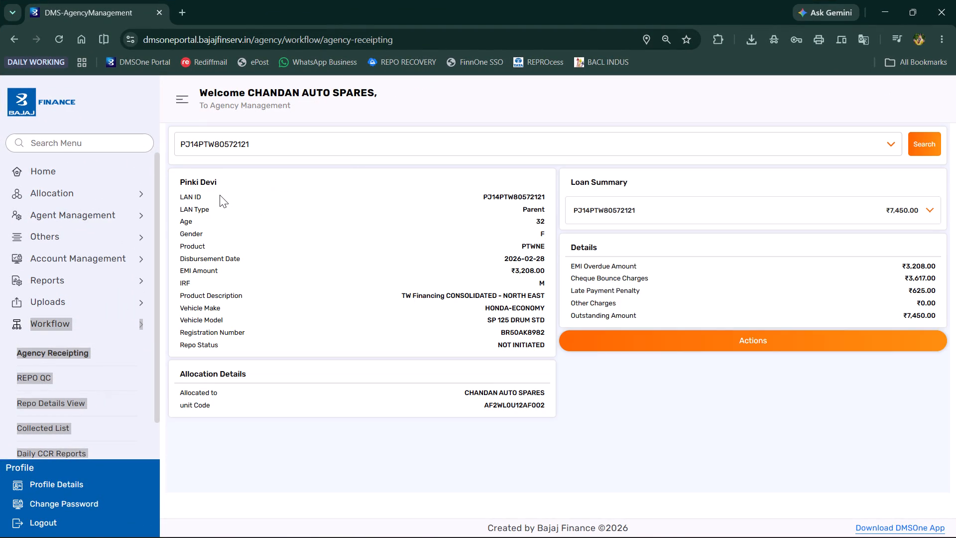
Return to the BKT DATA PRINTABLE OCT26 1234 workbook and check row 35's entries from the branch name across to the mobile number.
{"action": "key", "text": "super+Tab"}
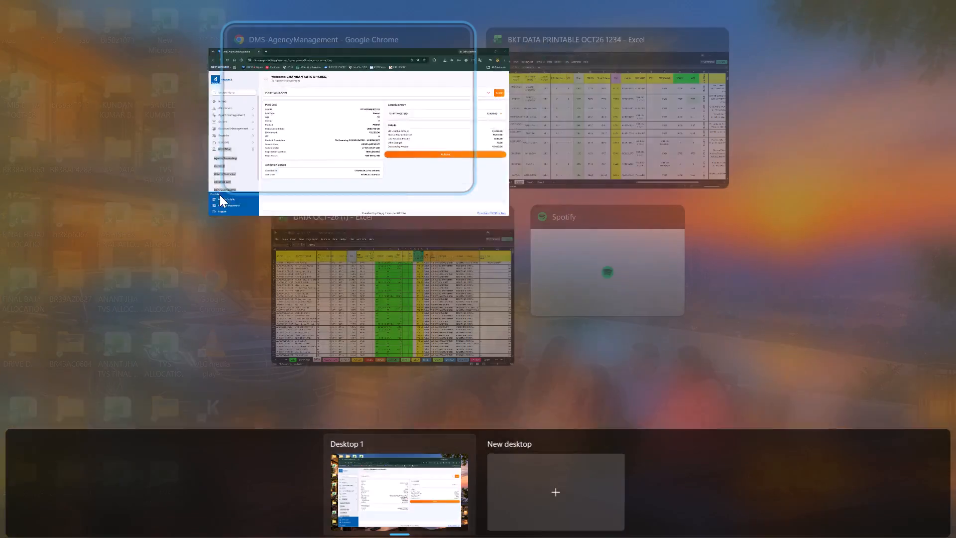
{"action": "left_click", "coordinate": [580, 132]}
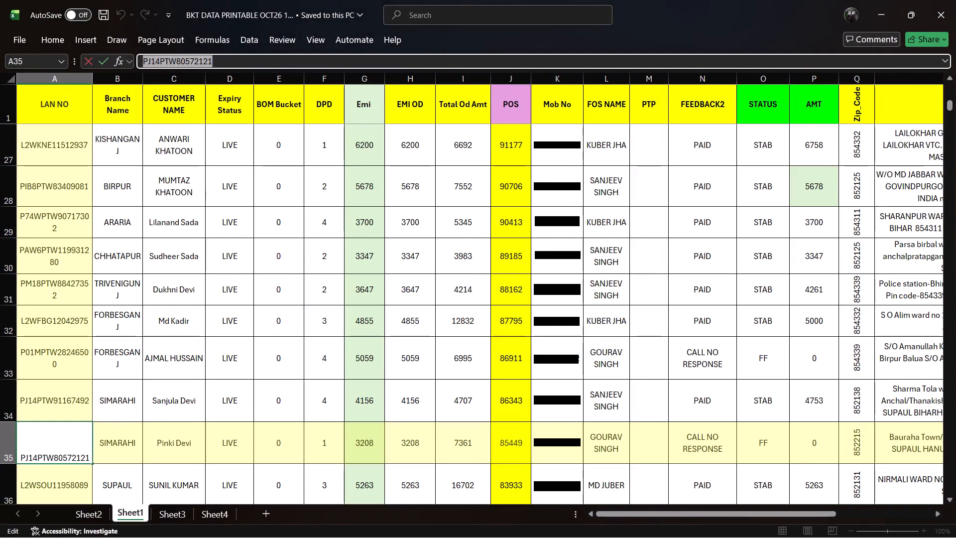
{"action": "key", "text": "Right"}
{"action": "key", "text": "Right"}
{"action": "key", "text": "Right"}
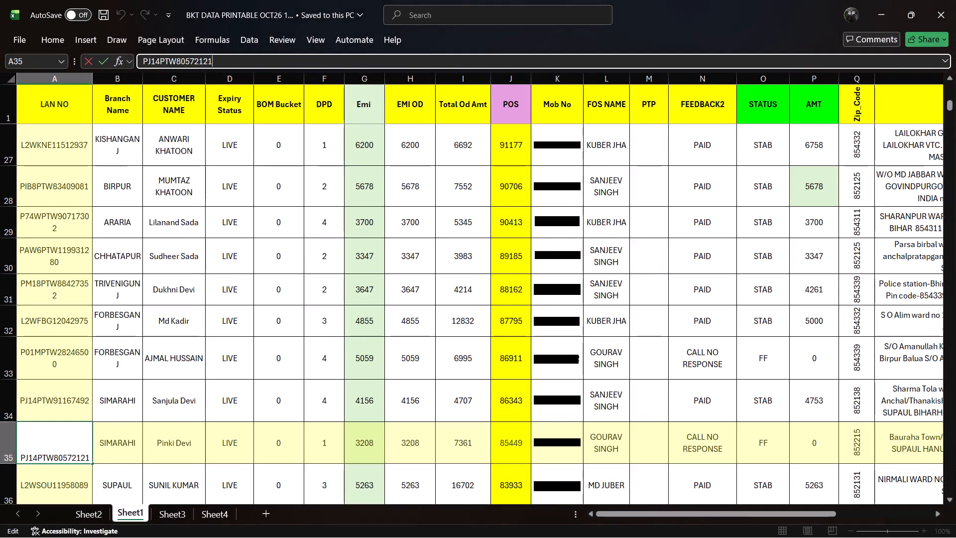
{"action": "left_click", "coordinate": [103, 448]}
{"action": "key", "text": "Right"}
{"action": "key", "text": "Right"}
{"action": "key", "text": "Right"}
{"action": "key", "text": "Right"}
{"action": "key", "text": "Right"}
{"action": "key", "text": "Right"}
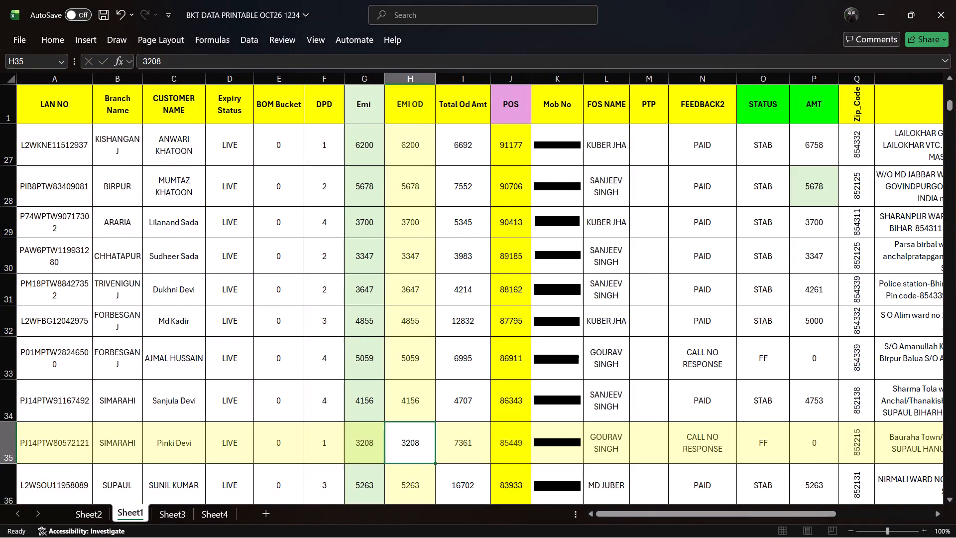
{"action": "key", "text": "Right"}
{"action": "key", "text": "Right"}
{"action": "key", "text": "Right"}
{"action": "key", "text": "Right"}
{"action": "key", "text": "Left"}
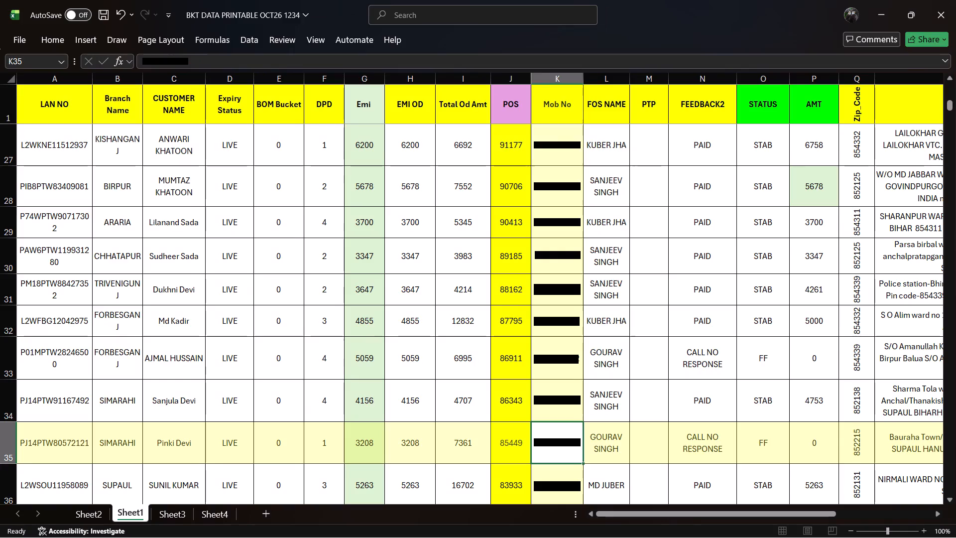
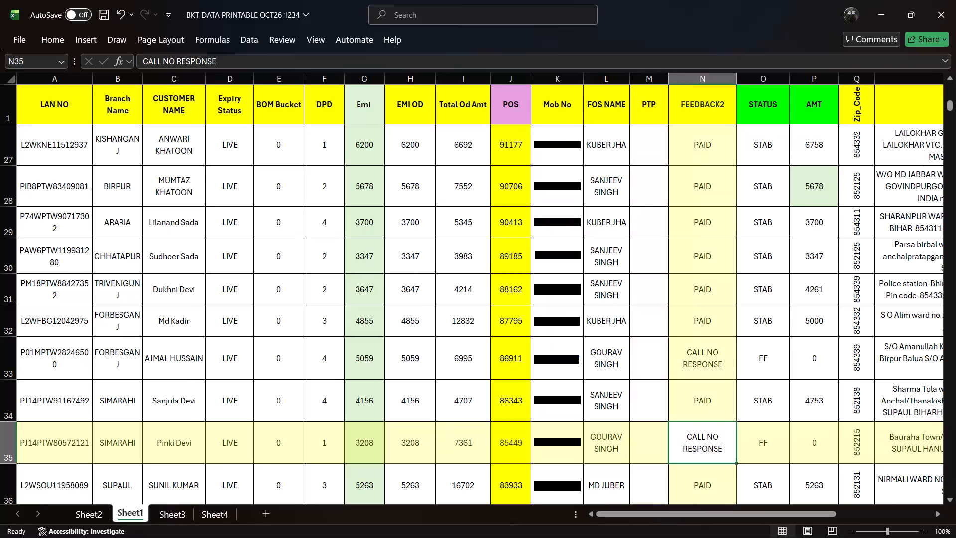
Replace row 35's FEEDBACK2 entry with CALL CUT and save the workbook.
{"action": "key", "text": "BackSpace"}
{"action": "key", "text": "c"}
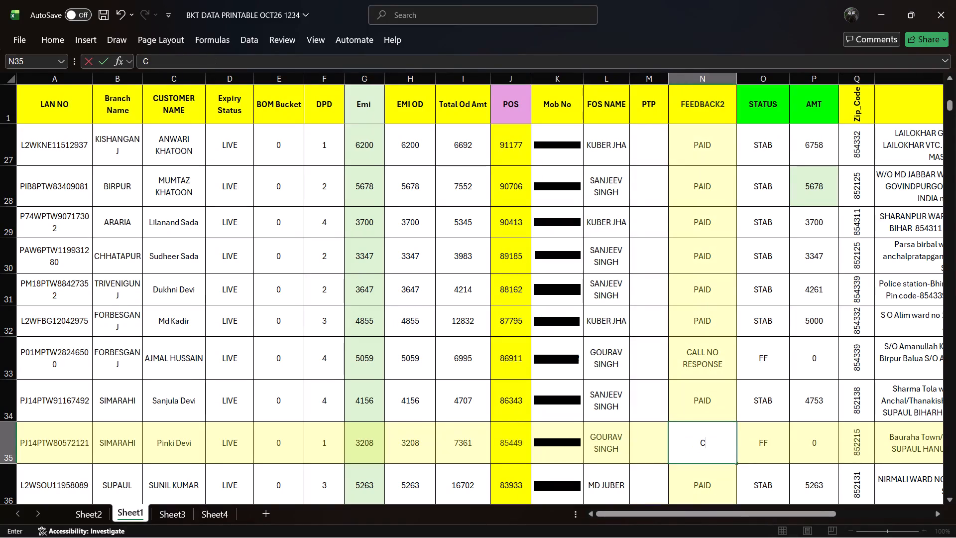
{"action": "type", "text": "ALL"}
{"action": "key", "text": "space"}
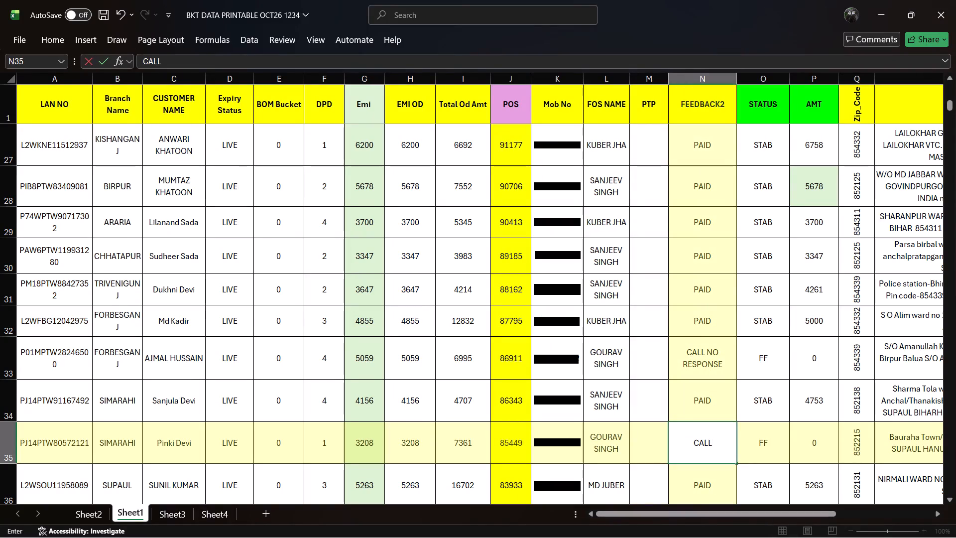
{"action": "type", "text": "CUT"}
{"action": "key", "text": "Down"}
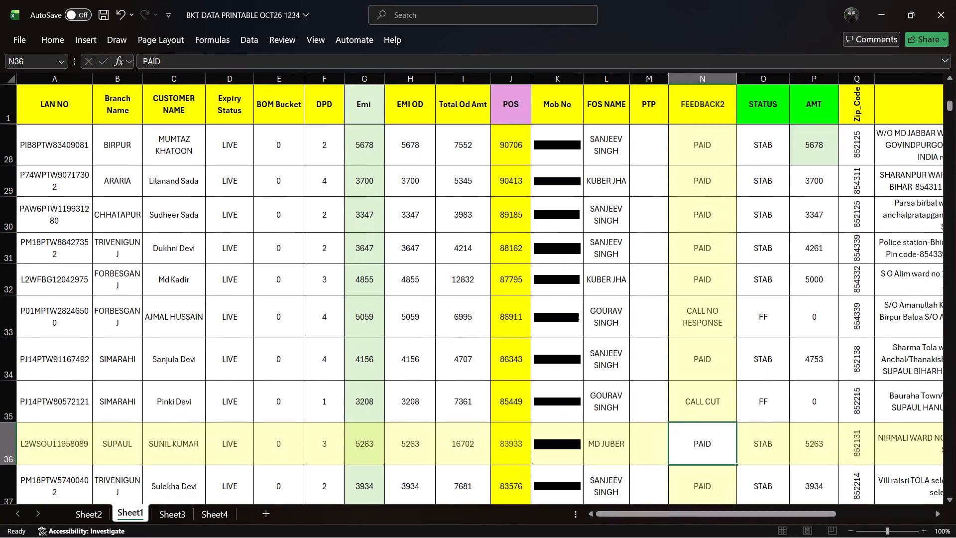
{"action": "key", "text": "ctrl+s"}
Copy the loan number of row 40, the following loan with a blank FEEDBACK2 entry and status FF.
{"action": "key", "text": "Down"}
{"action": "key", "text": "Down"}
{"action": "key", "text": "Down"}
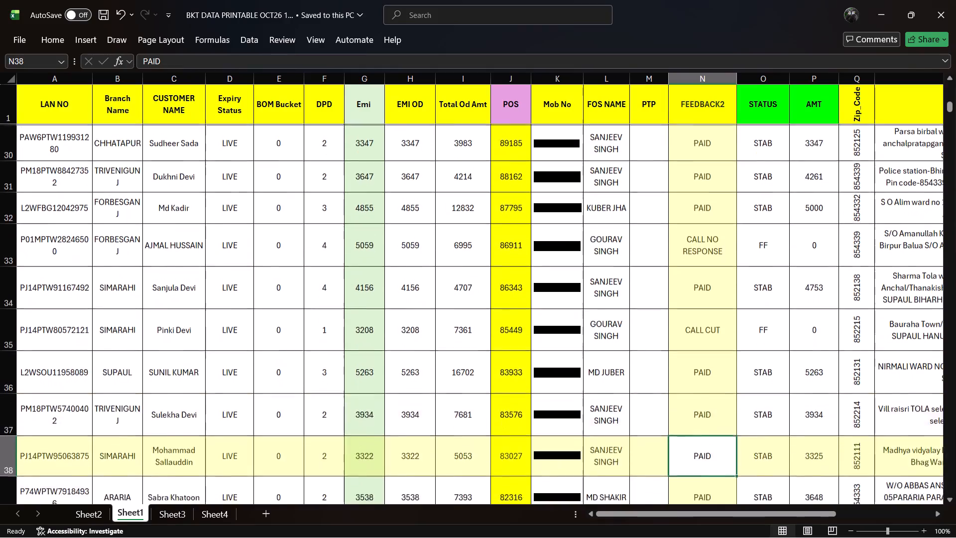
{"action": "key", "text": "Down"}
{"action": "key", "text": "Down"}
{"action": "key", "text": "Up"}
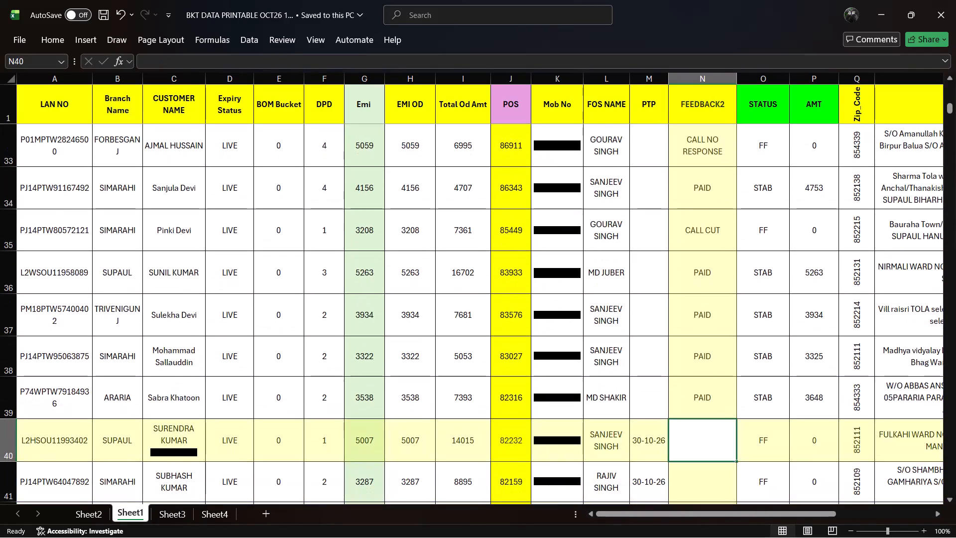
{"action": "key", "text": "Left"}
{"action": "key", "text": "Left"}
{"action": "key", "text": "Left"}
{"action": "key", "text": "Left"}
{"action": "key", "text": "Left"}
{"action": "key", "text": "Left"}
{"action": "key", "text": "Left"}
{"action": "key", "text": "Left"}
{"action": "key", "text": "Left"}
{"action": "key", "text": "Left"}
{"action": "key", "text": "Left"}
{"action": "key", "text": "Left"}
{"action": "key", "text": "Left"}
{"action": "key", "text": "Left"}
{"action": "key", "text": "Left"}
{"action": "key", "text": "Left"}
{"action": "key", "text": "Left"}
{"action": "key", "text": "Left"}
{"action": "key", "text": "Left"}
{"action": "key", "text": "Left"}
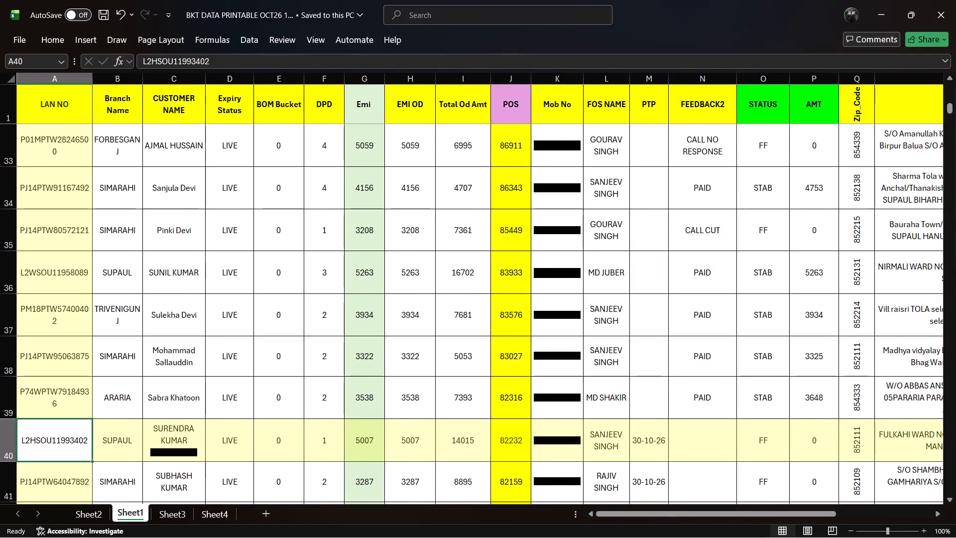
{"action": "double_click", "coordinate": [212, 57]}
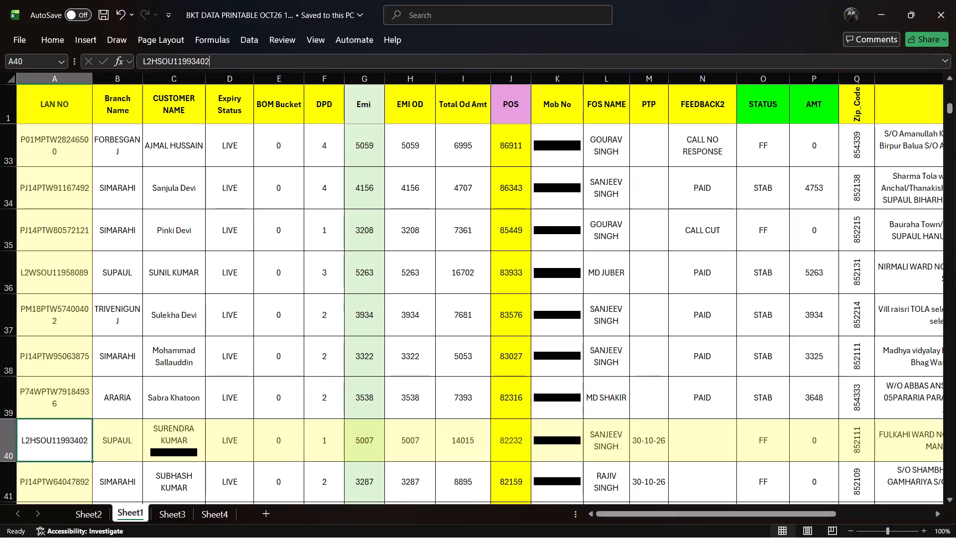
{"action": "key", "text": "ctrl+c"}
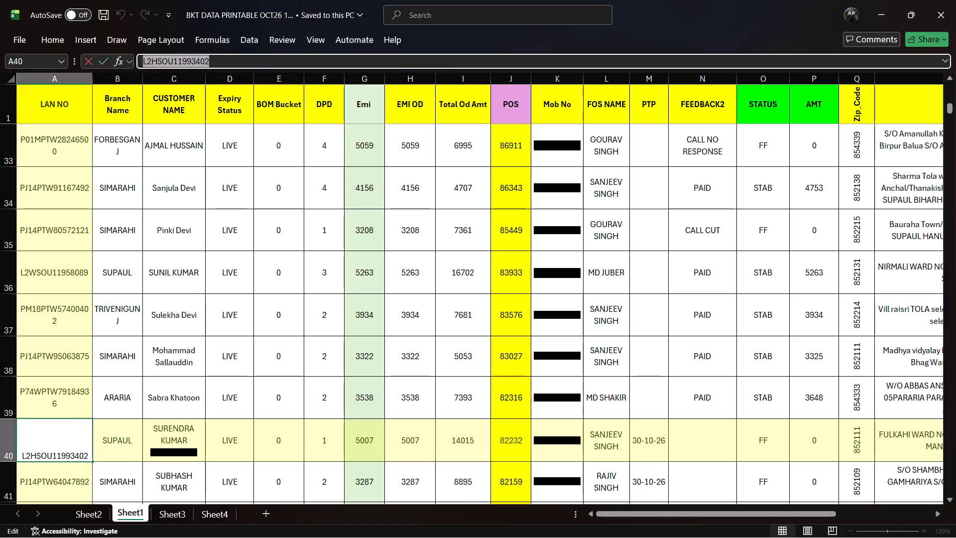
In Chrome, search the Agency Receipting page for the copied loan number and open the matching loan's details.
{"action": "key", "text": "super+Tab"}
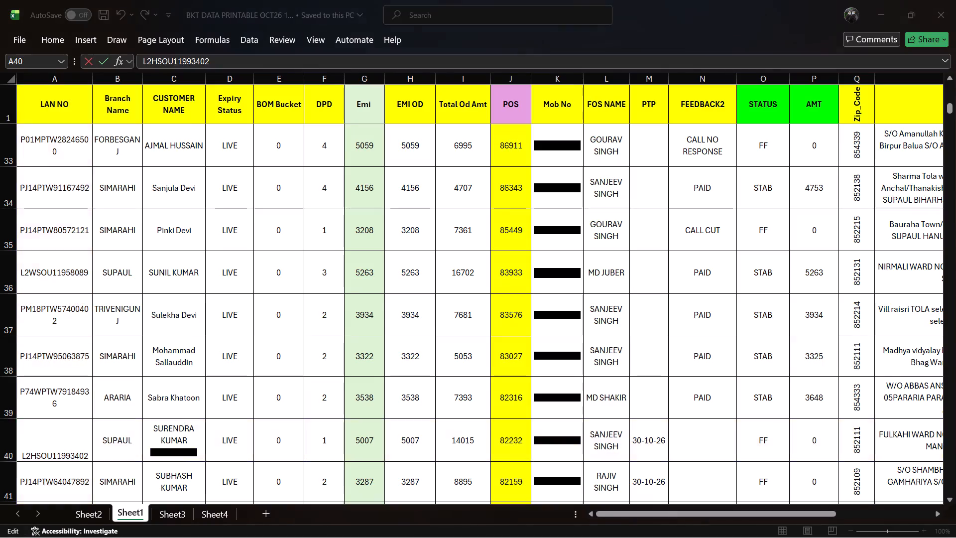
{"action": "left_click", "coordinate": [585, 148]}
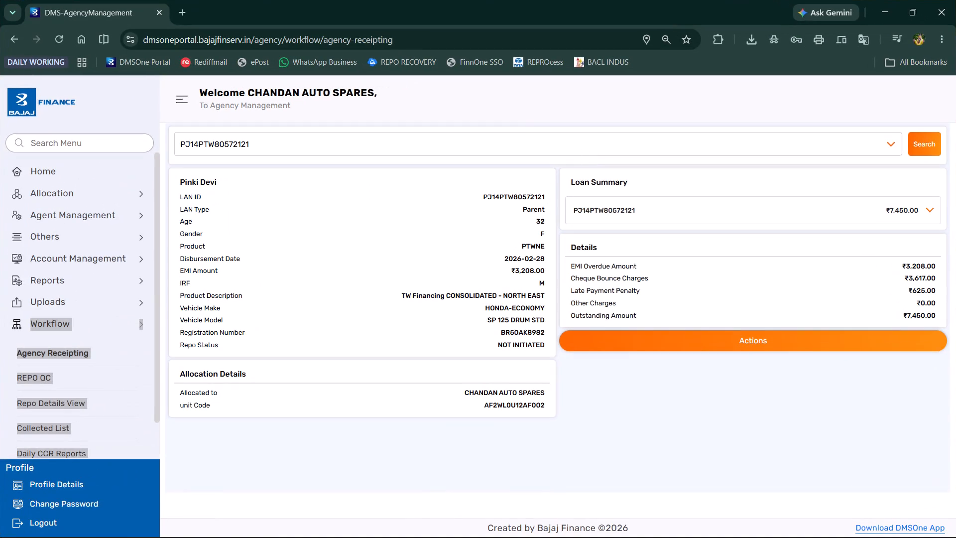
{"action": "left_click", "coordinate": [264, 140]}
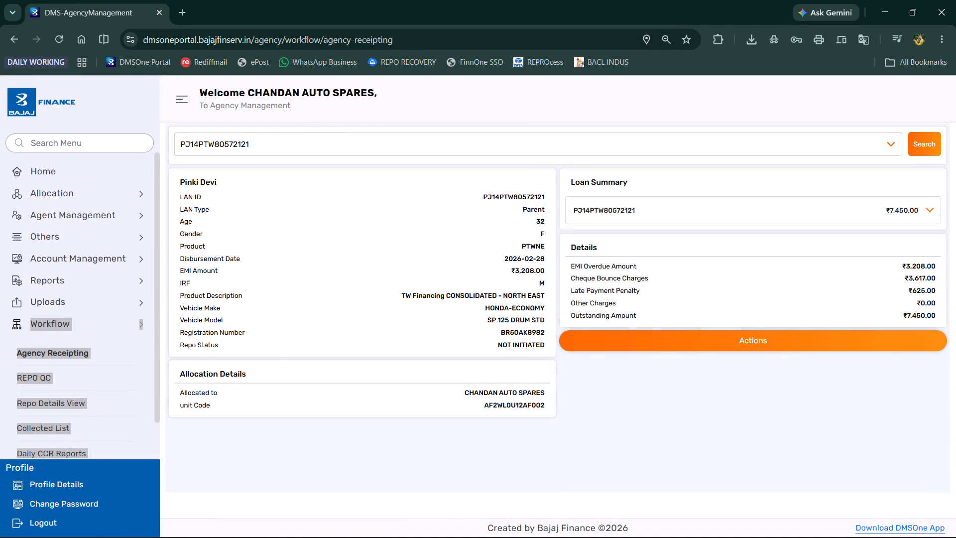
{"action": "left_click", "coordinate": [264, 140]}
{"action": "key", "text": "BackSpace"}
{"action": "key", "text": "BackSpace"}
{"action": "key", "text": "BackSpace"}
{"action": "key", "text": "BackSpace"}
{"action": "key", "text": "BackSpace"}
{"action": "key", "text": "BackSpace"}
{"action": "key", "text": "BackSpace"}
{"action": "key", "text": "BackSpace"}
{"action": "key", "text": "BackSpace"}
{"action": "key", "text": "BackSpace"}
{"action": "key", "text": "BackSpace"}
{"action": "key", "text": "BackSpace"}
{"action": "key", "text": "BackSpace"}
{"action": "key", "text": "BackSpace"}
{"action": "key", "text": "BackSpace"}
{"action": "key", "text": "BackSpace"}
{"action": "key", "text": "BackSpace"}
{"action": "key", "text": "BackSpace"}
{"action": "key", "text": "BackSpace"}
{"action": "key", "text": "BackSpace"}
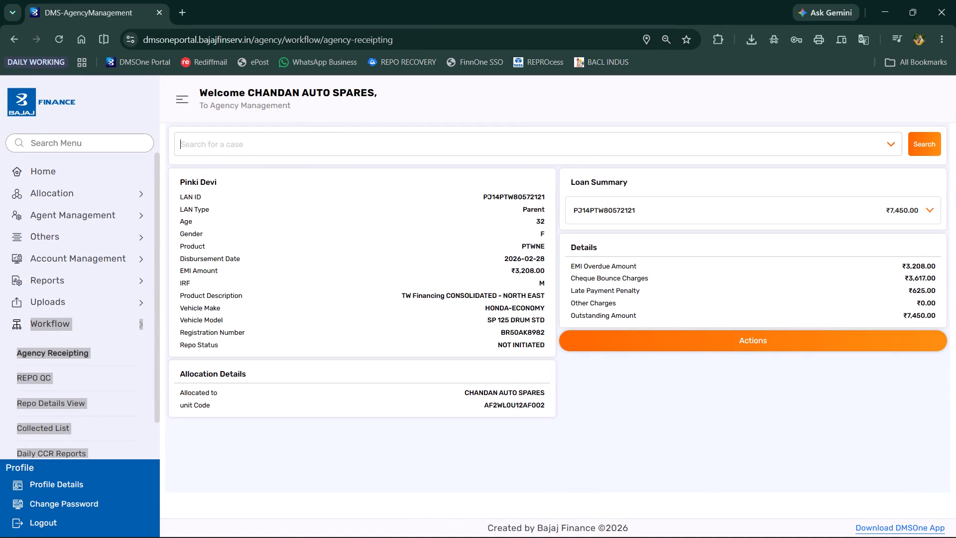
{"action": "key", "text": "ctrl+v"}
{"action": "key", "text": "Return"}
{"action": "key", "text": "Return"}
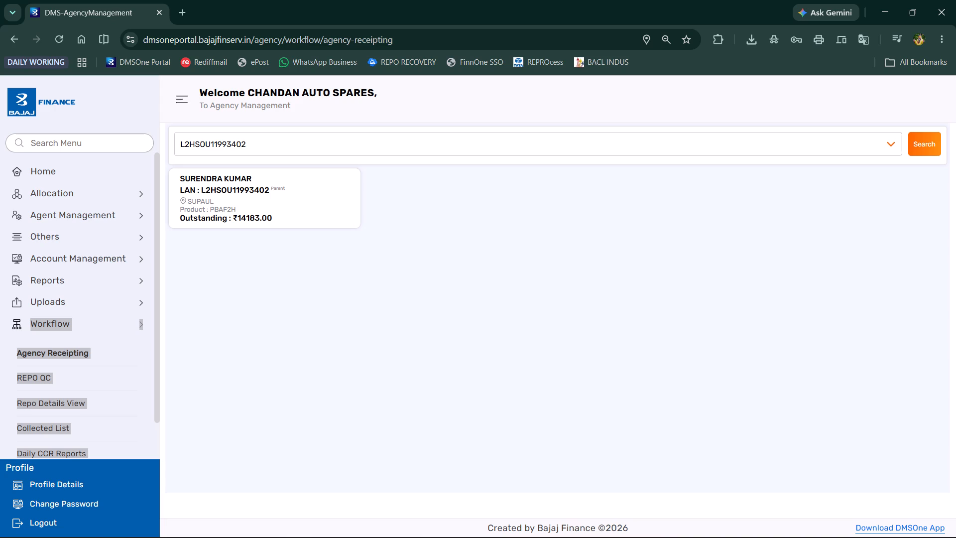
{"action": "double_click", "coordinate": [206, 198]}
Return to the BKT DATA PRINTABLE OCT26 1234 workbook and check the customer name entry in row 40.
{"action": "key", "text": "super+Tab"}
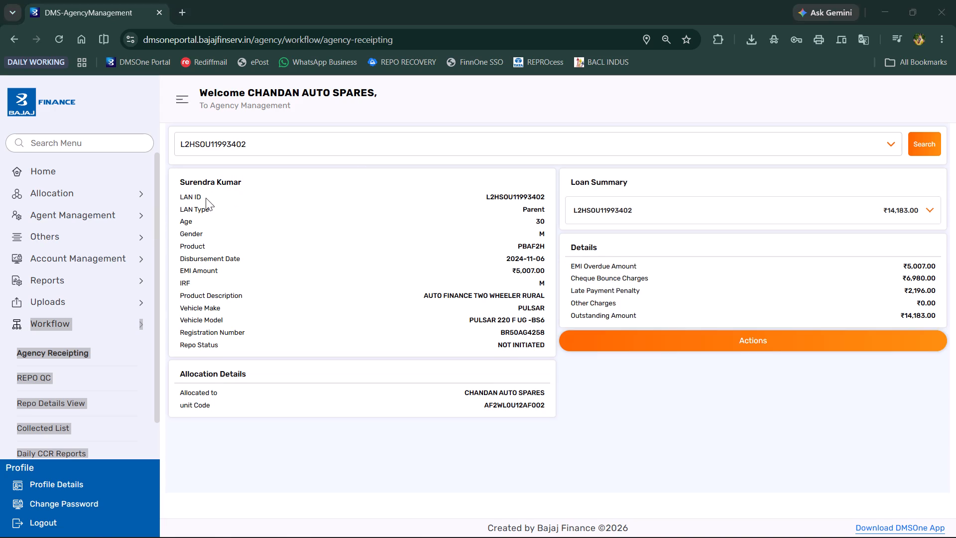
{"action": "left_click", "coordinate": [590, 144]}
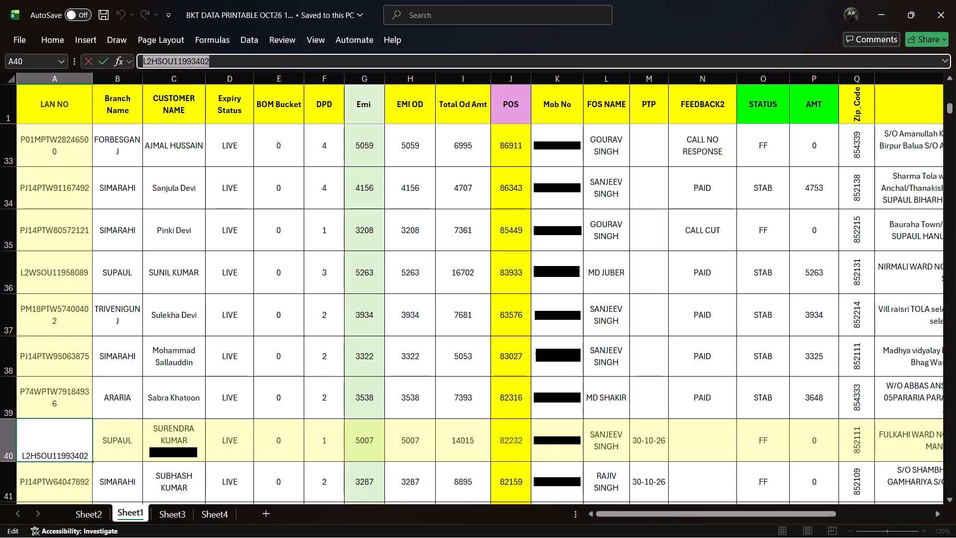
{"action": "key", "text": "Right"}
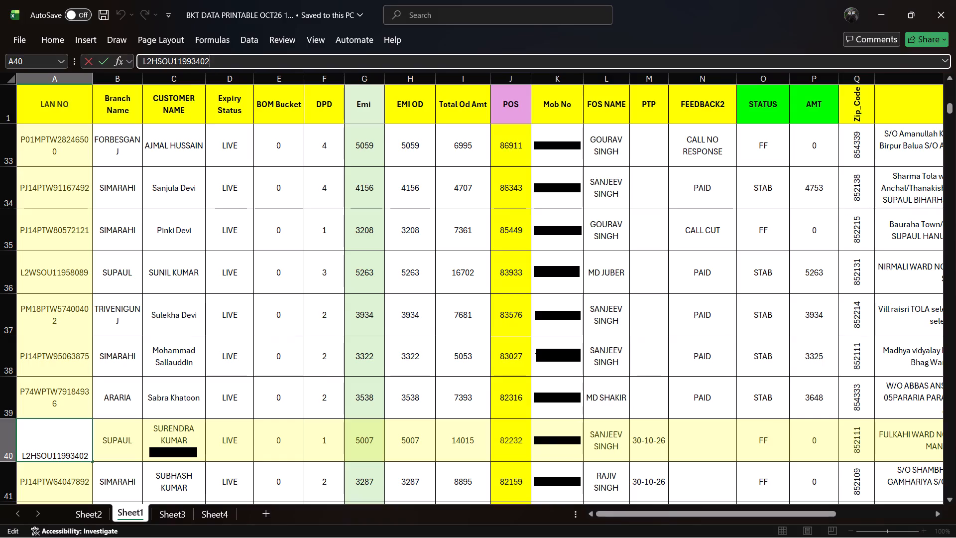
{"action": "key", "text": "Right"}
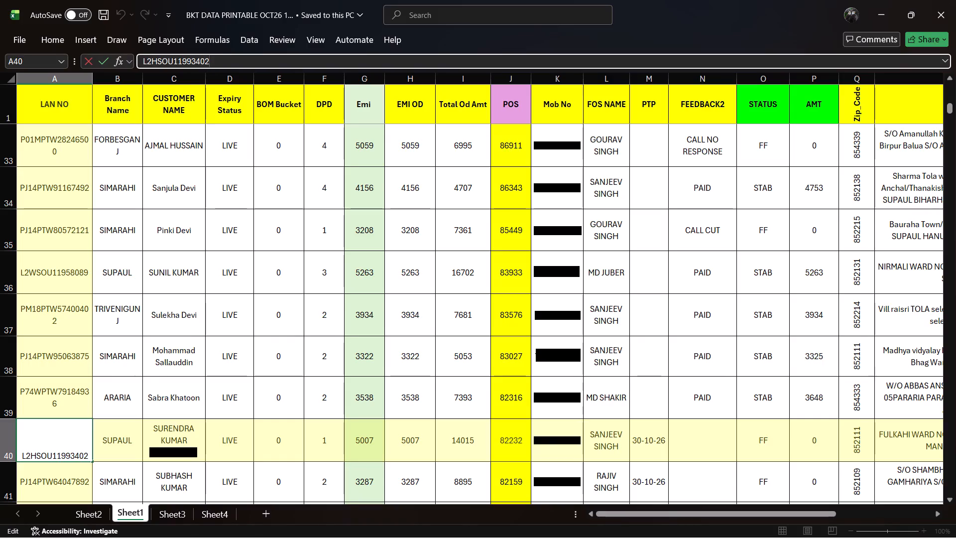
{"action": "left_click", "coordinate": [179, 449]}
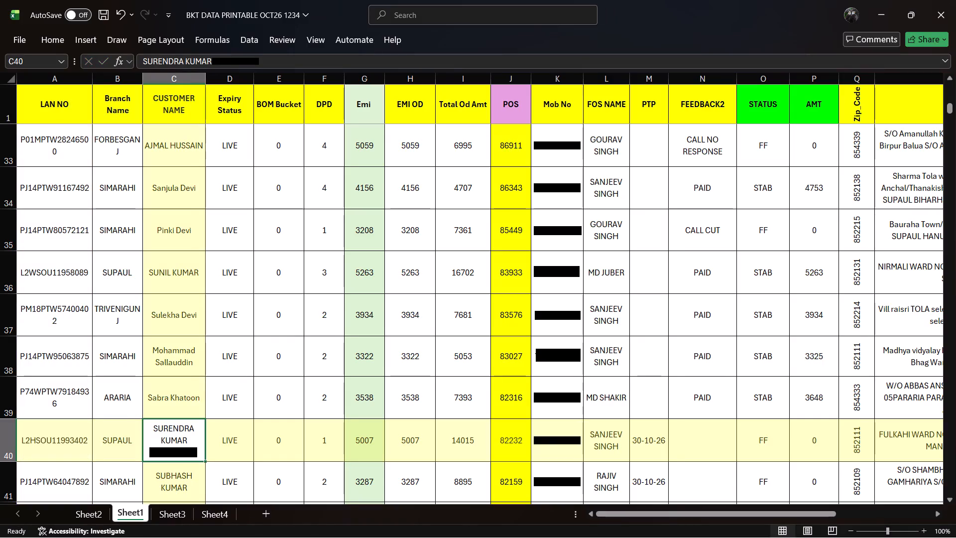
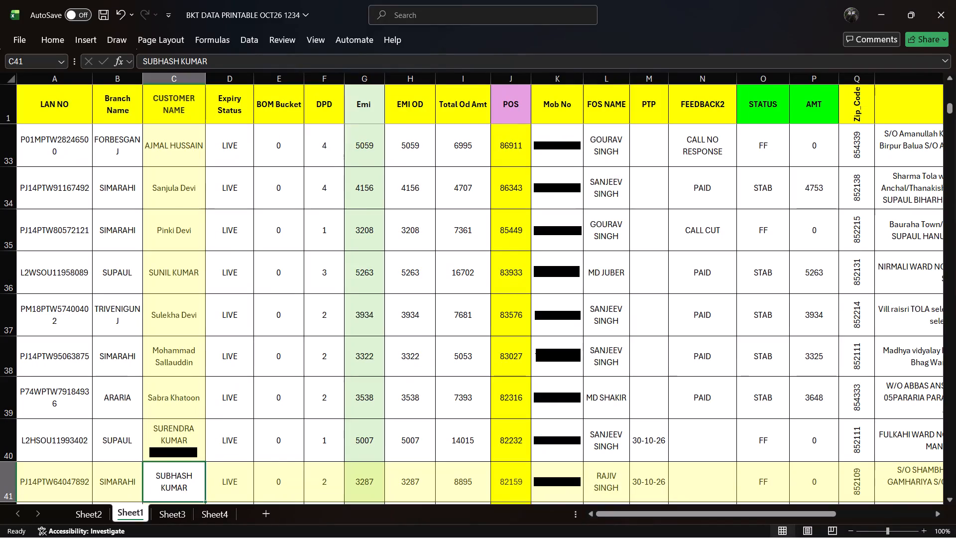
Select the loan number in row 40, the SUPAUL branch loan with a blank FEEDBACK2 entry.
{"action": "left_click", "coordinate": [52, 437]}
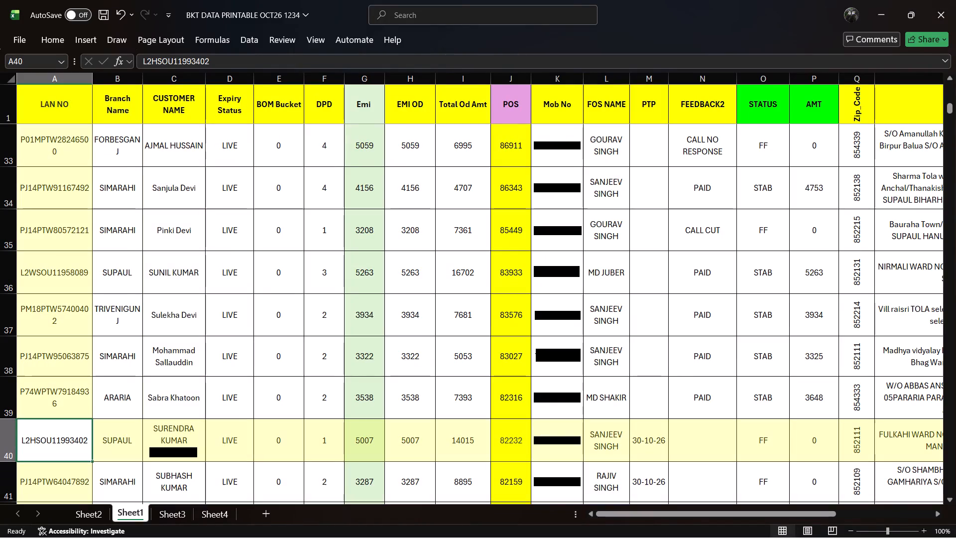
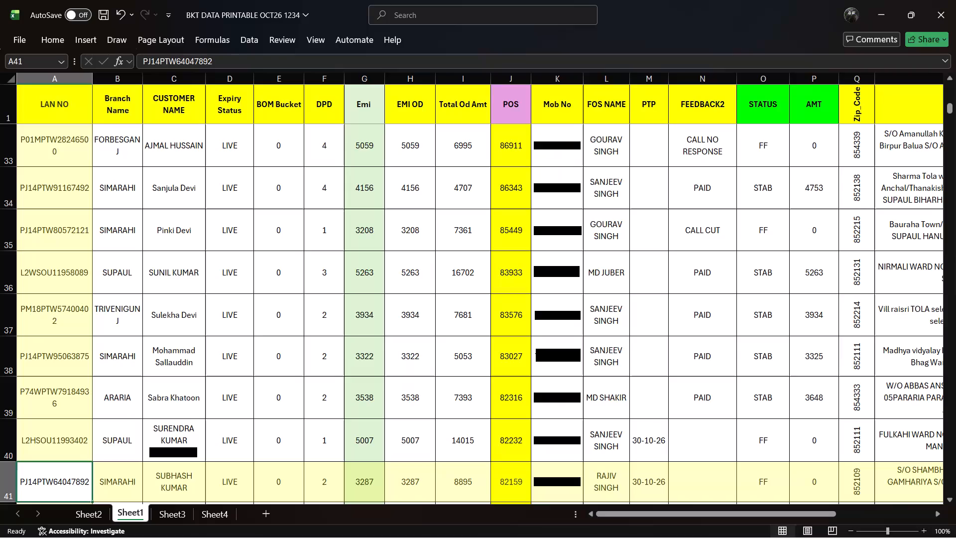
Set the PTP date of the SUPAUL branch loan in row 40 to 31-10-26 and save the workbook.
{"action": "left_click", "coordinate": [133, 487]}
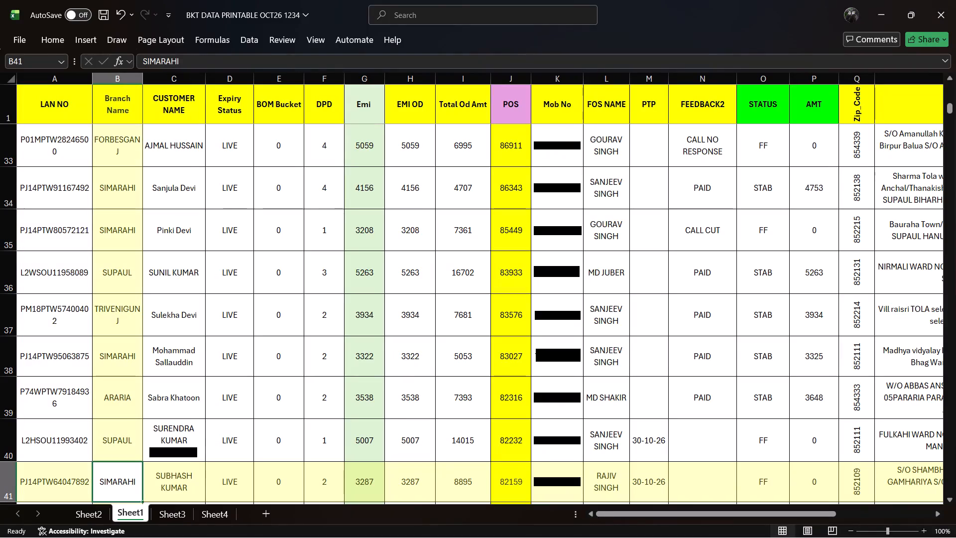
{"action": "left_click", "coordinate": [77, 444]}
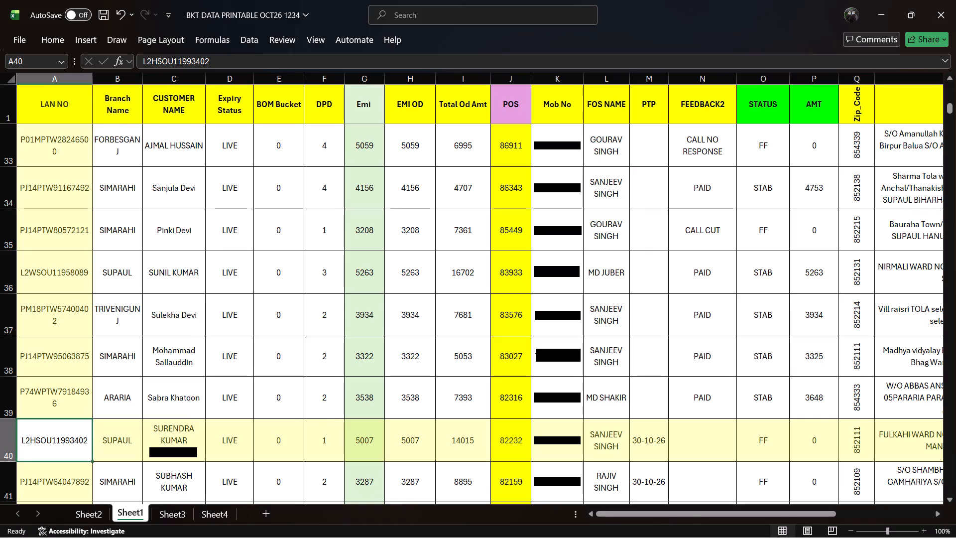
{"action": "key", "text": "Right"}
{"action": "key", "text": "Right"}
{"action": "key", "text": "Right"}
{"action": "key", "text": "Right"}
{"action": "key", "text": "Right"}
{"action": "key", "text": "Right"}
{"action": "key", "text": "Right"}
{"action": "key", "text": "Right"}
{"action": "key", "text": "Right"}
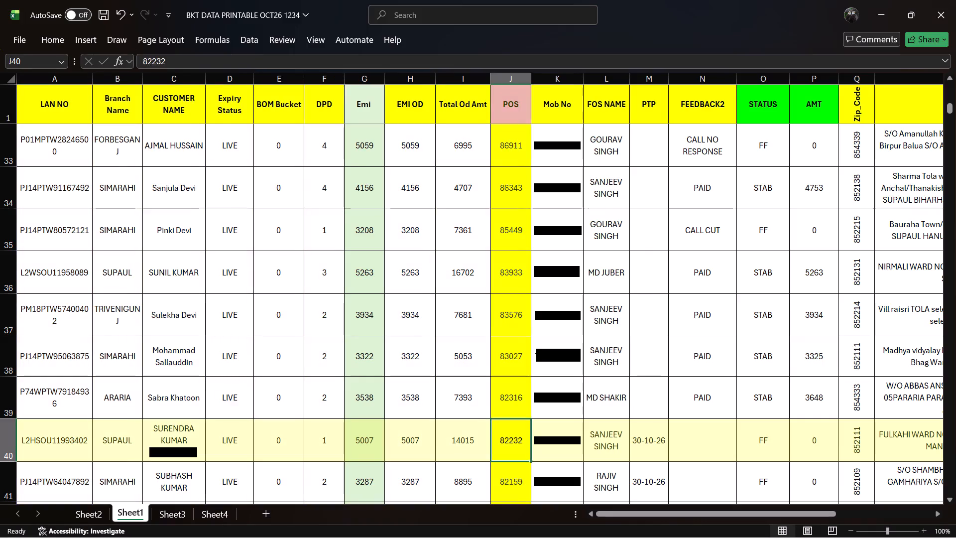
{"action": "key", "text": "Right"}
{"action": "key", "text": "Right"}
{"action": "key", "text": "Right"}
{"action": "key", "text": "BackSpace"}
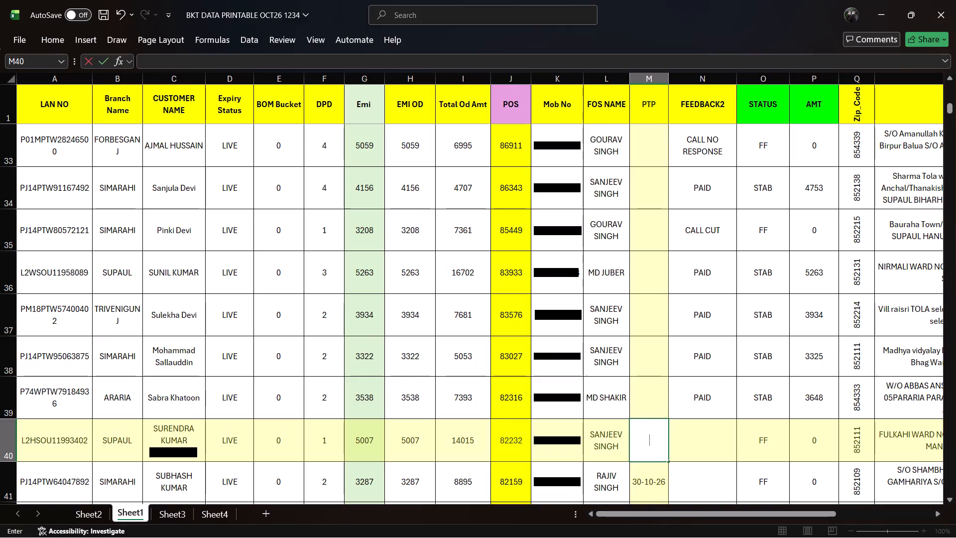
{"action": "type", "text": "31-10-"}
{"action": "key", "text": "2"}
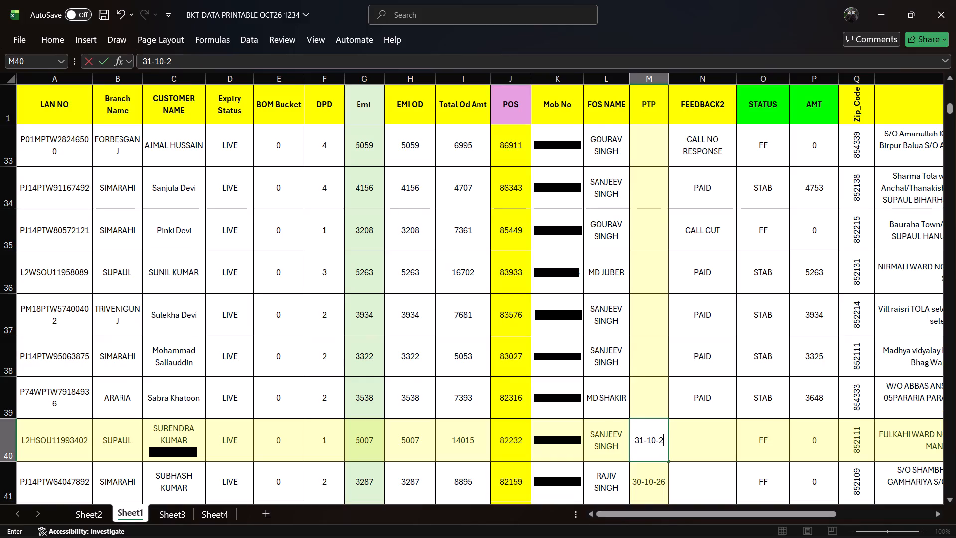
{"action": "key", "text": "6"}
{"action": "key", "text": "ctrl+s"}
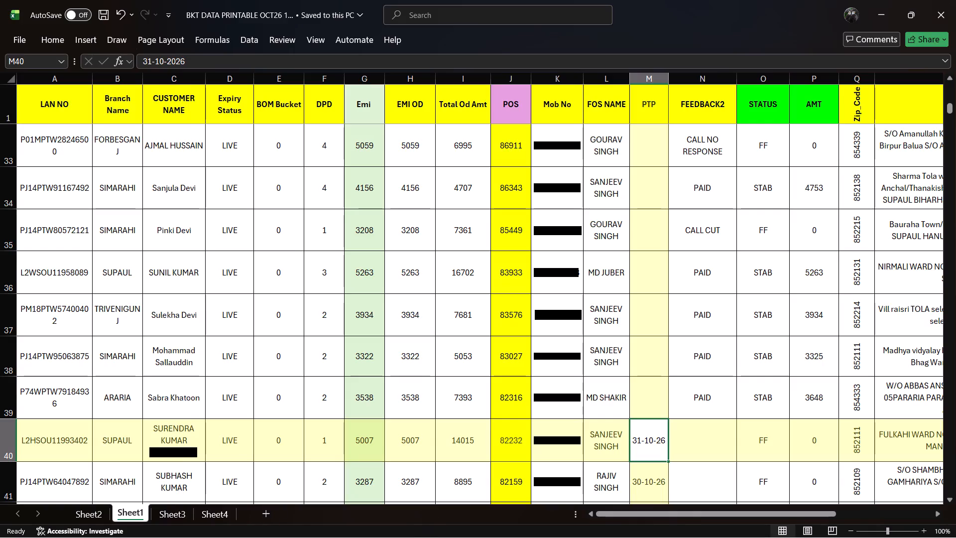
Review the FEEDBACK2 entries from row 40 down to the SUPAUL branch loan in row 42.
{"action": "left_click", "coordinate": [703, 445]}
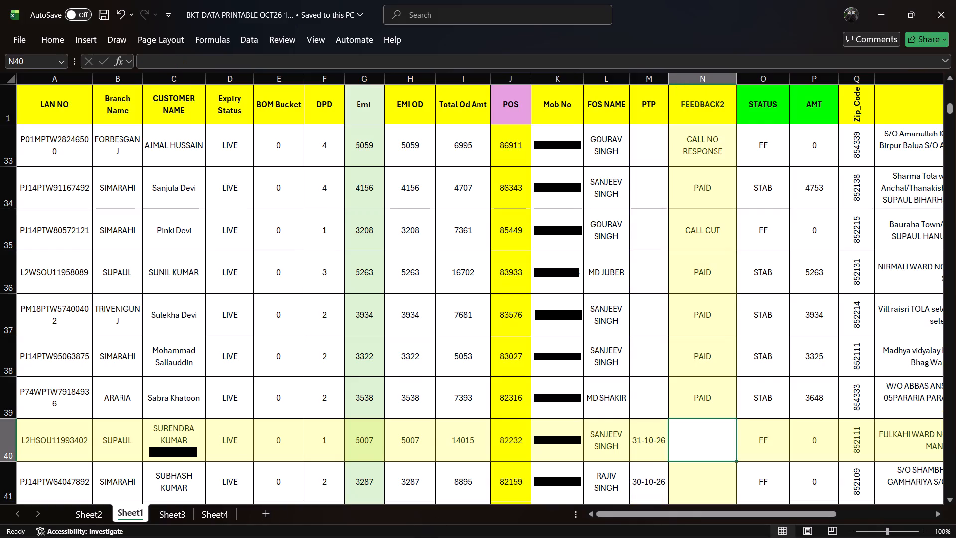
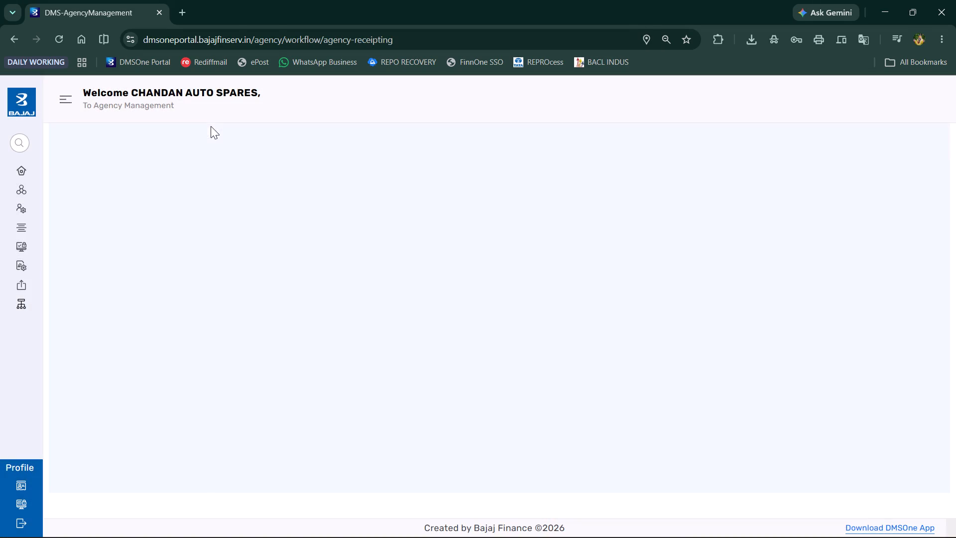
Search agency receipting for the copied loan number of the SIMARAHI branch loan in row 41 and open its outstanding details.
{"action": "left_click", "coordinate": [158, 145]}
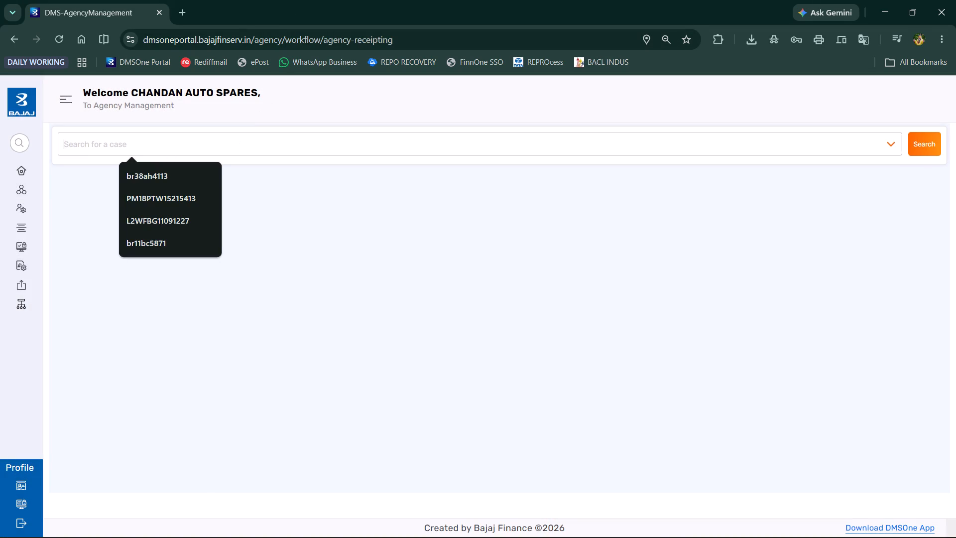
{"action": "key", "text": "ctrl+v"}
{"action": "key", "text": "Return"}
{"action": "key", "text": "Return"}
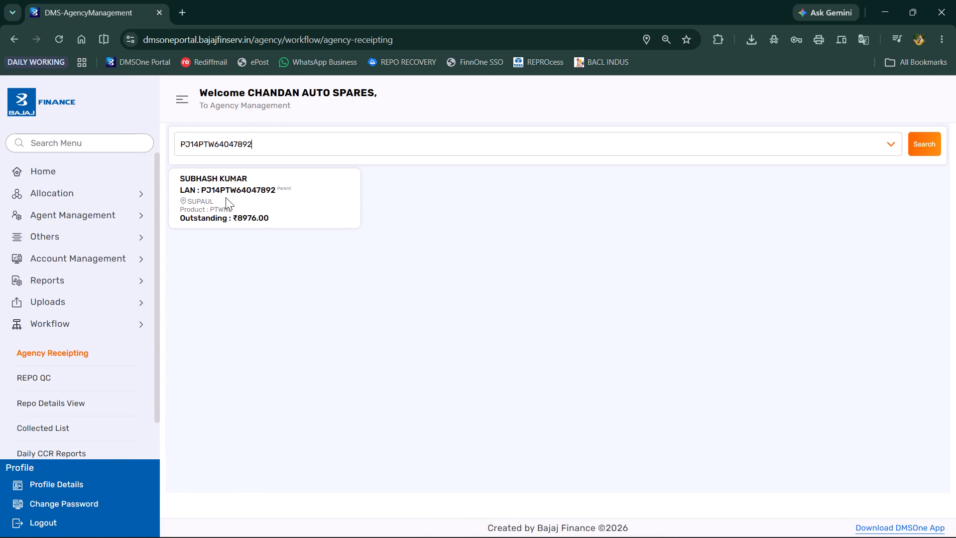
{"action": "left_click", "coordinate": [226, 197]}
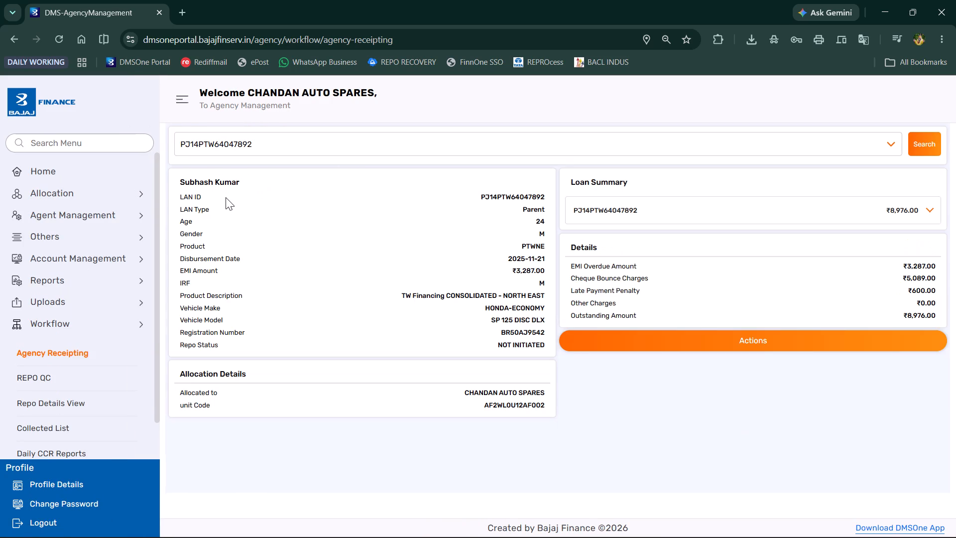
{"action": "key", "text": "super+Tab"}
{"action": "left_click", "coordinate": [541, 132]}
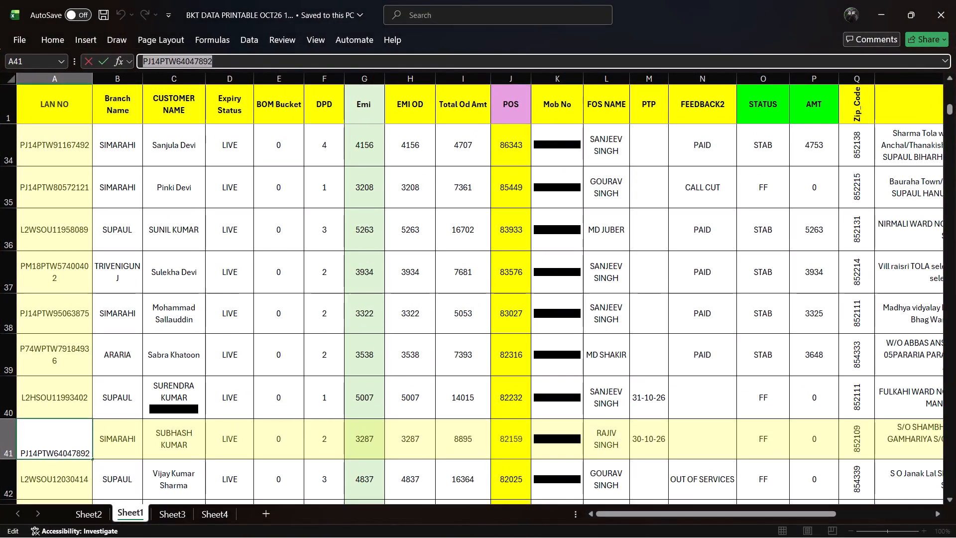
{"action": "left_click", "coordinate": [556, 431]}
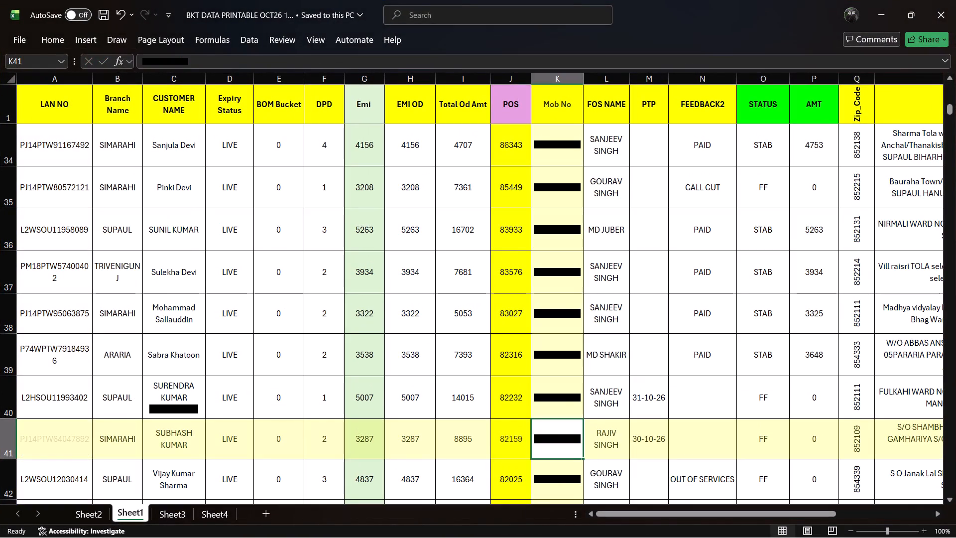
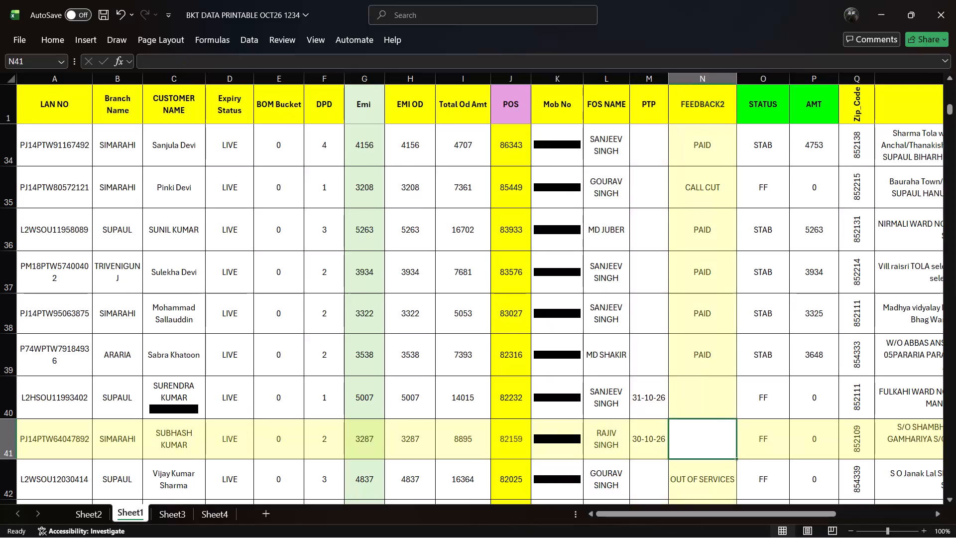
{"action": "type", "text": "call"}
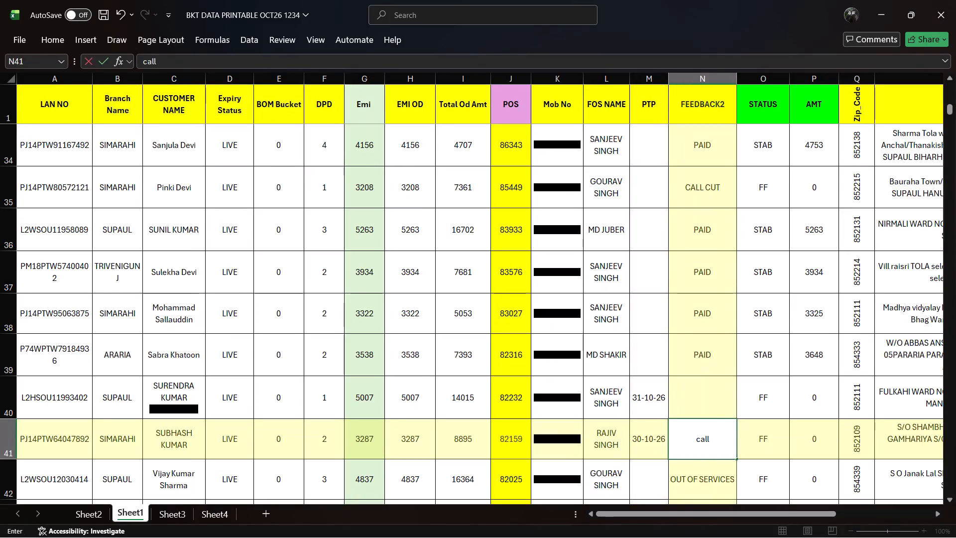
{"action": "key", "text": "BackSpace"}
{"action": "key", "text": "BackSpace"}
{"action": "key", "text": "BackSpace"}
{"action": "key", "text": "BackSpace"}
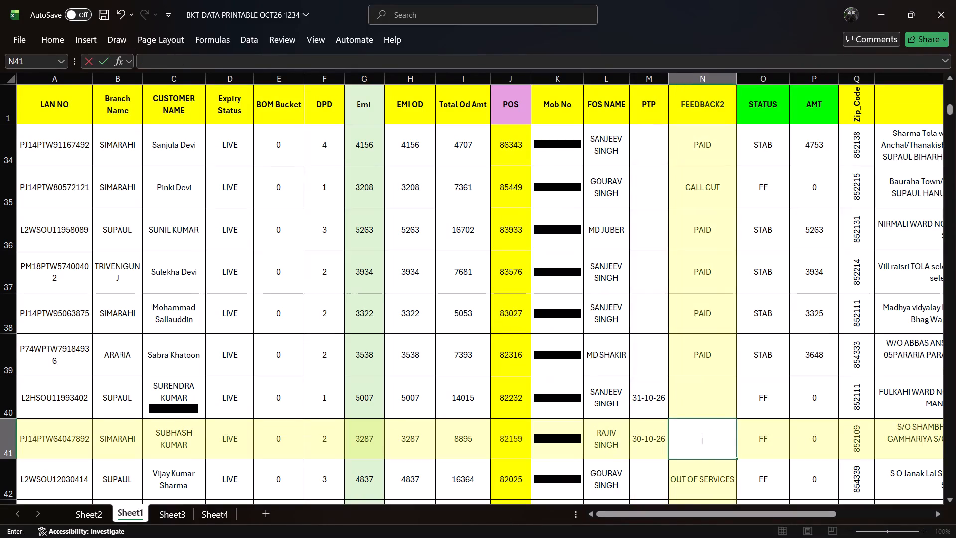
{"action": "type", "text": "CALL NO"}
{"action": "key", "text": "space"}
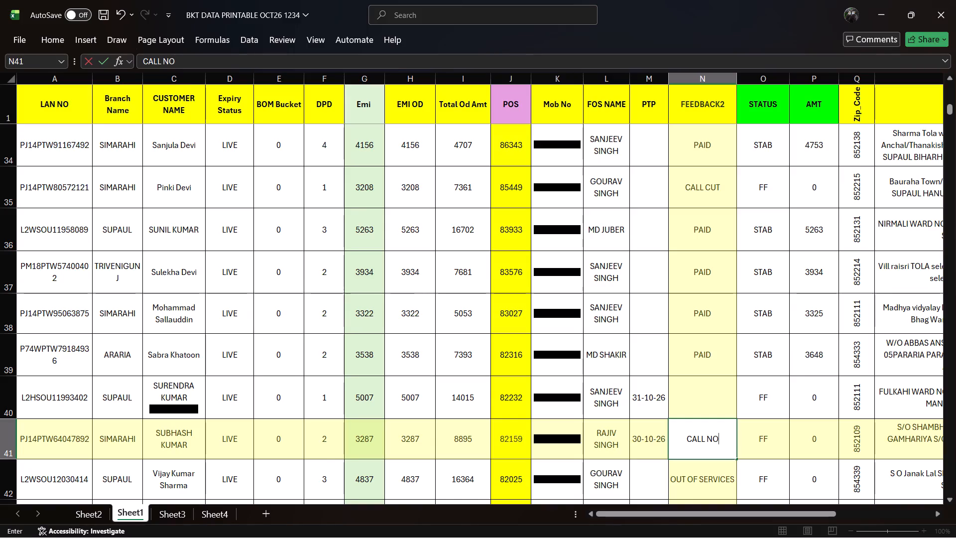
{"action": "type", "text": "RE"}
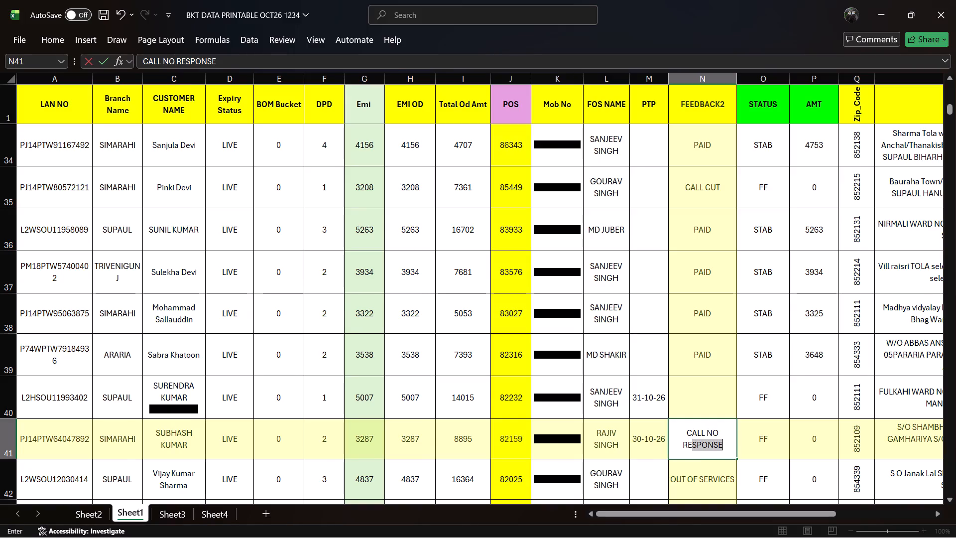
{"action": "key", "text": "Up"}
{"action": "key", "text": "ctrl+s"}
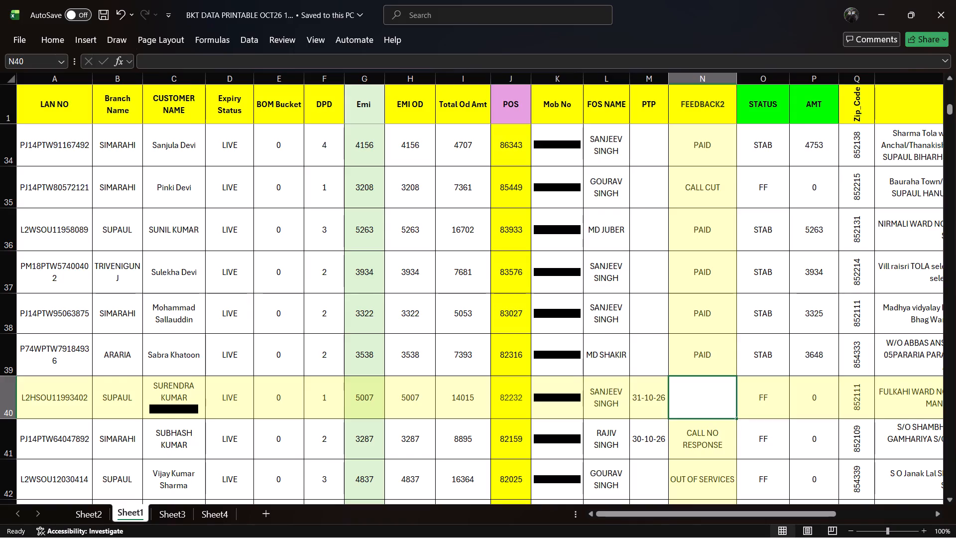
Enter 4PM as the FEEDBACK2 of the SUPAUL loan in row 40 and save the workbook.
{"action": "left_click", "coordinate": [701, 406]}
{"action": "key", "text": "4"}
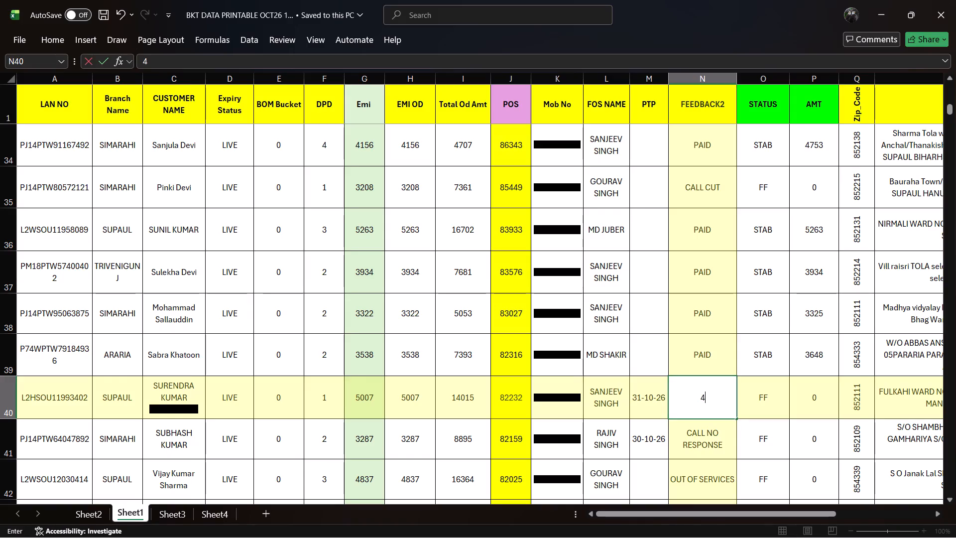
{"action": "type", "text": "PM"}
{"action": "key", "text": "space"}
{"action": "key", "text": "Down"}
{"action": "key", "text": "Down"}
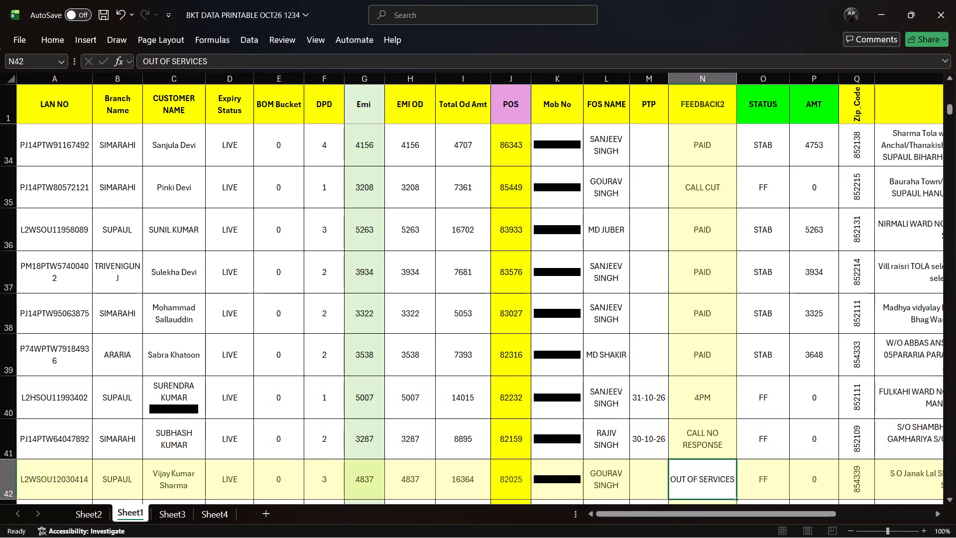
{"action": "key", "text": "ctrl+s"}
Select the Mob No cell of the SUPAUL loan in row 42.
{"action": "key", "text": "Down"}
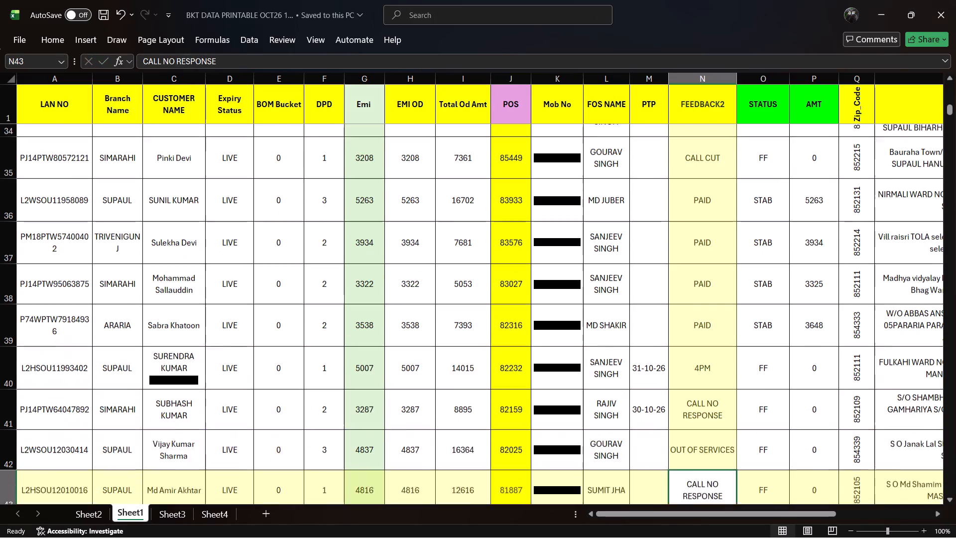
{"action": "key", "text": "Up"}
{"action": "key", "text": "Left"}
{"action": "key", "text": "Left"}
{"action": "key", "text": "Left"}
{"action": "key", "text": "Left"}
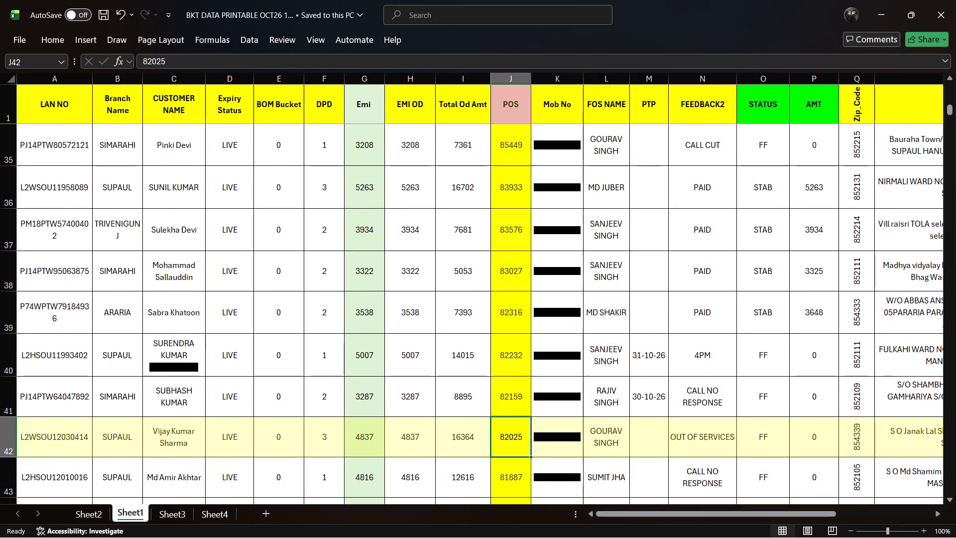
{"action": "key", "text": "Right"}
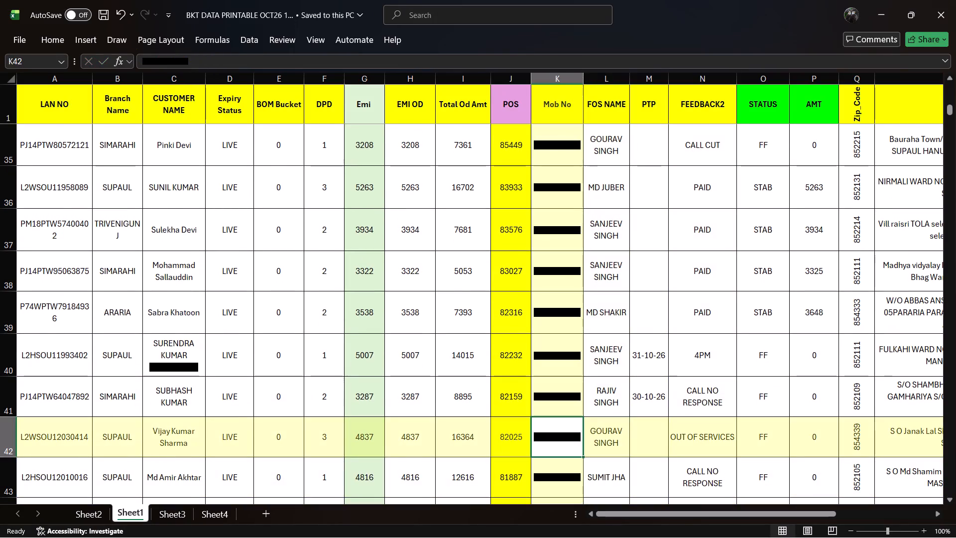
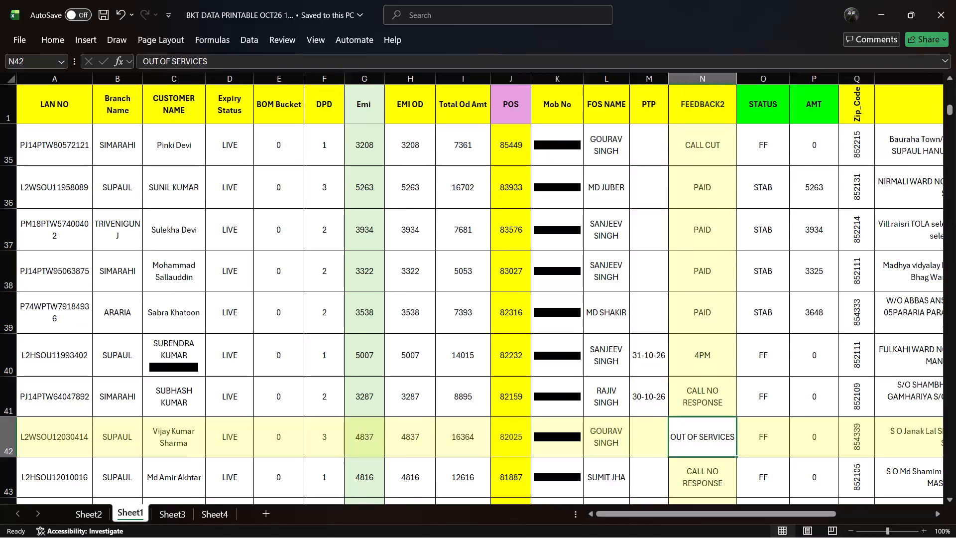
Review the row 43 SUPAUL loan's details from its LAN NO across to its Mob No cell.
{"action": "key", "text": "Down"}
{"action": "key", "text": "Up"}
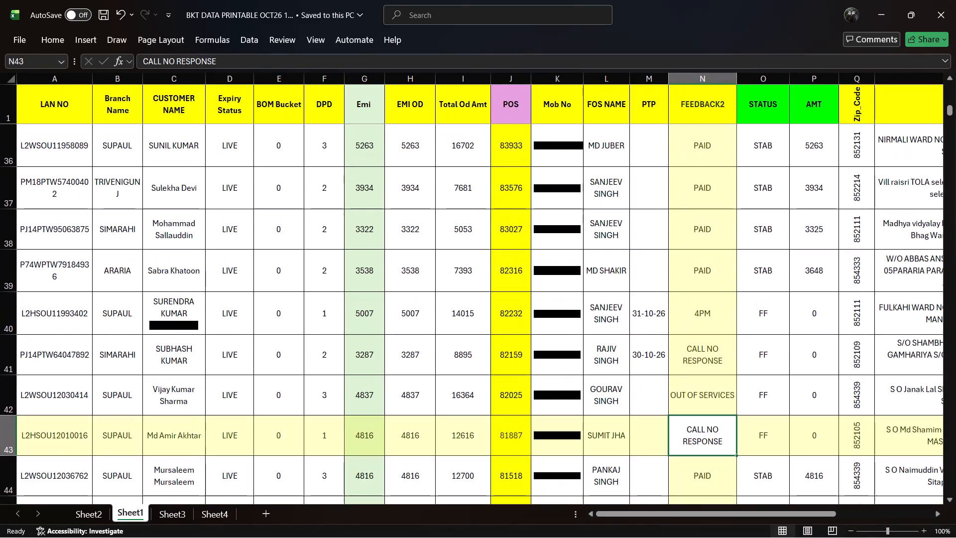
{"action": "key", "text": "Left"}
{"action": "key", "text": "Left"}
{"action": "key", "text": "Left"}
{"action": "key", "text": "Left"}
{"action": "key", "text": "Left"}
{"action": "key", "text": "Left"}
{"action": "key", "text": "Left"}
{"action": "key", "text": "Left"}
{"action": "key", "text": "Left"}
{"action": "key", "text": "Left"}
{"action": "key", "text": "Left"}
{"action": "key", "text": "Left"}
{"action": "key", "text": "Left"}
{"action": "key", "text": "Left"}
{"action": "key", "text": "Left"}
{"action": "key", "text": "Left"}
{"action": "key", "text": "Left"}
{"action": "key", "text": "Left"}
{"action": "key", "text": "Left"}
{"action": "key", "text": "Left"}
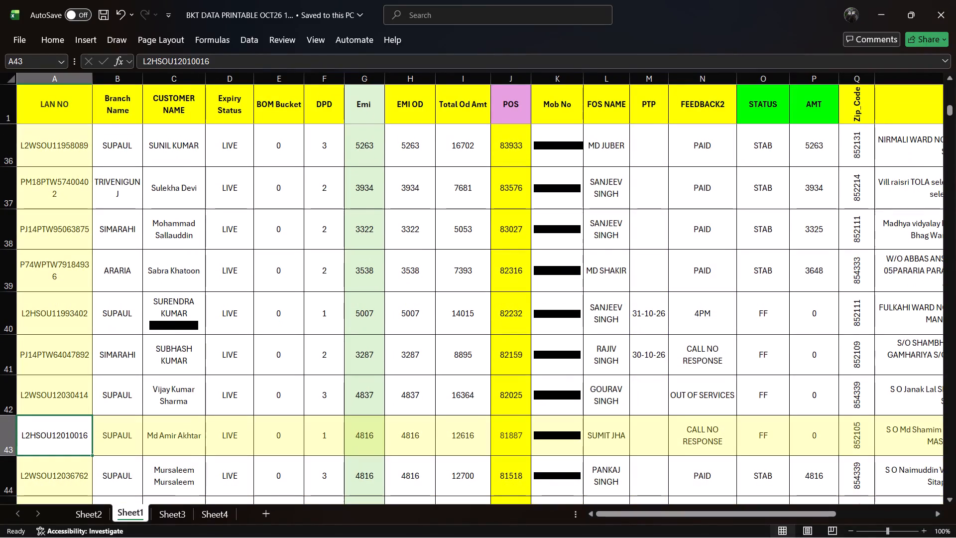
{"action": "key", "text": "Right"}
{"action": "key", "text": "Right"}
{"action": "key", "text": "Right"}
{"action": "key", "text": "Right"}
{"action": "key", "text": "Right"}
{"action": "key", "text": "Right"}
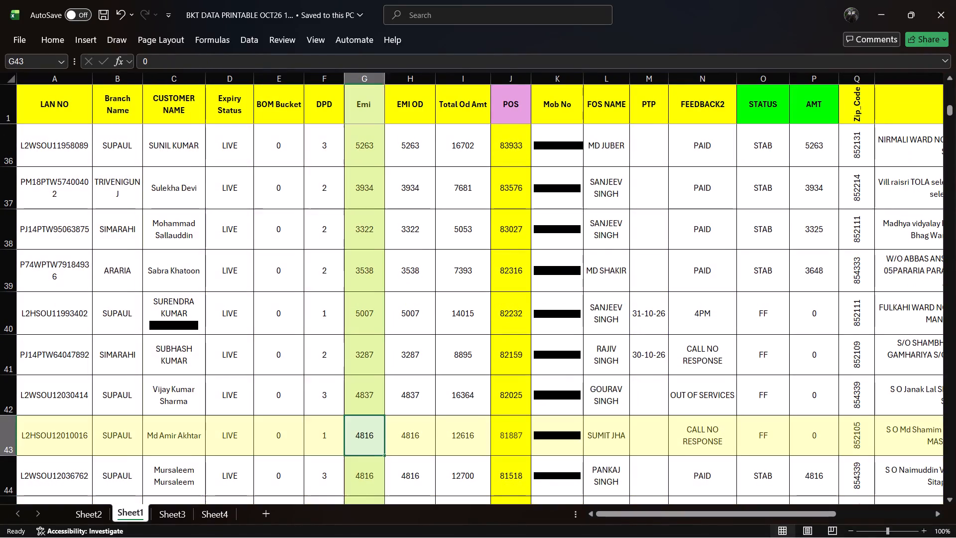
{"action": "key", "text": "Right"}
{"action": "key", "text": "Right"}
{"action": "key", "text": "Right"}
{"action": "key", "text": "Right"}
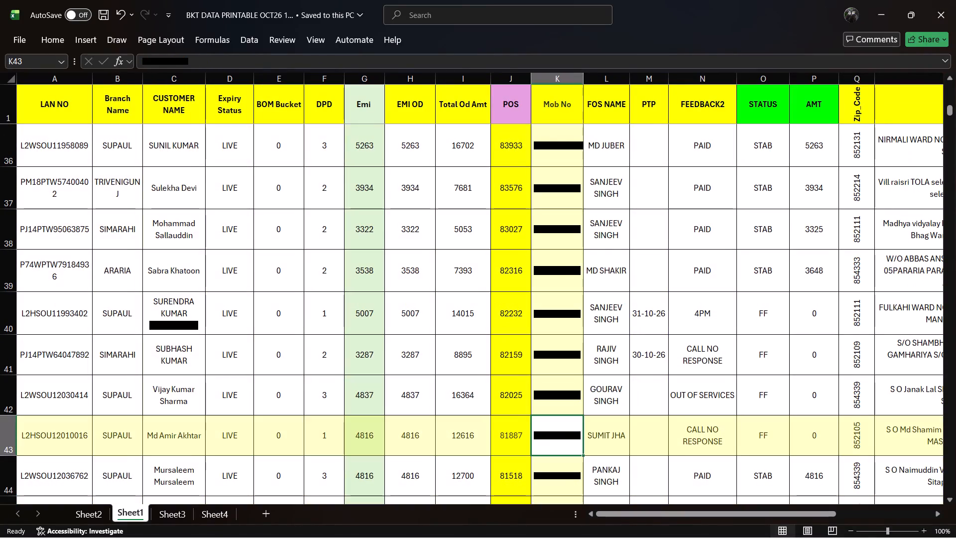
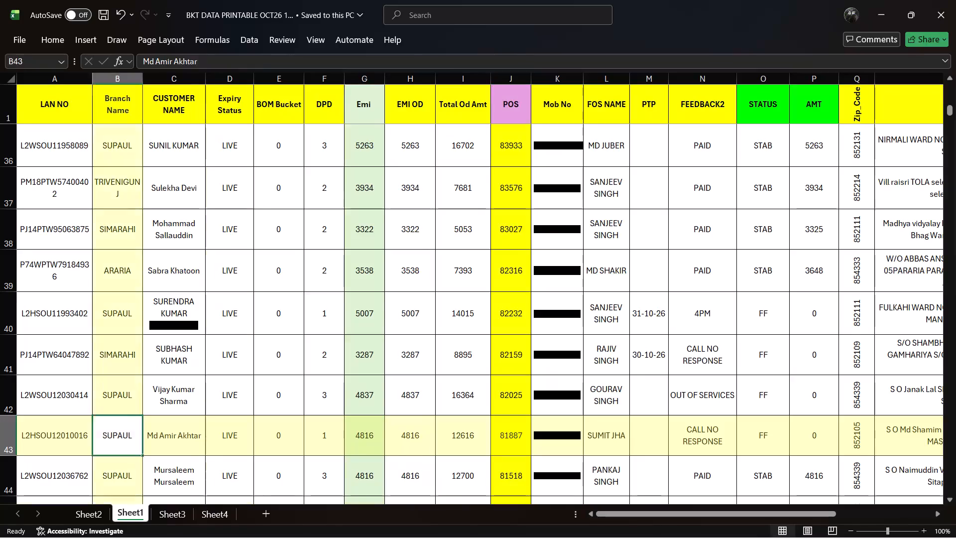
Examine the row 43 SUPAUL loan's CUSTOMER NAME and adjacent cells, opening the name cell to read through its text.
{"action": "key", "text": "Right"}
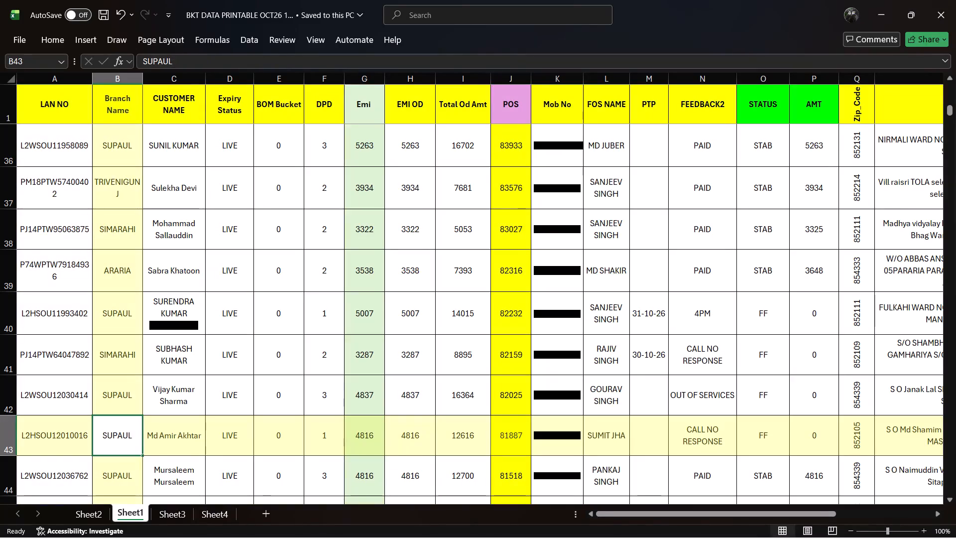
{"action": "key", "text": "Right"}
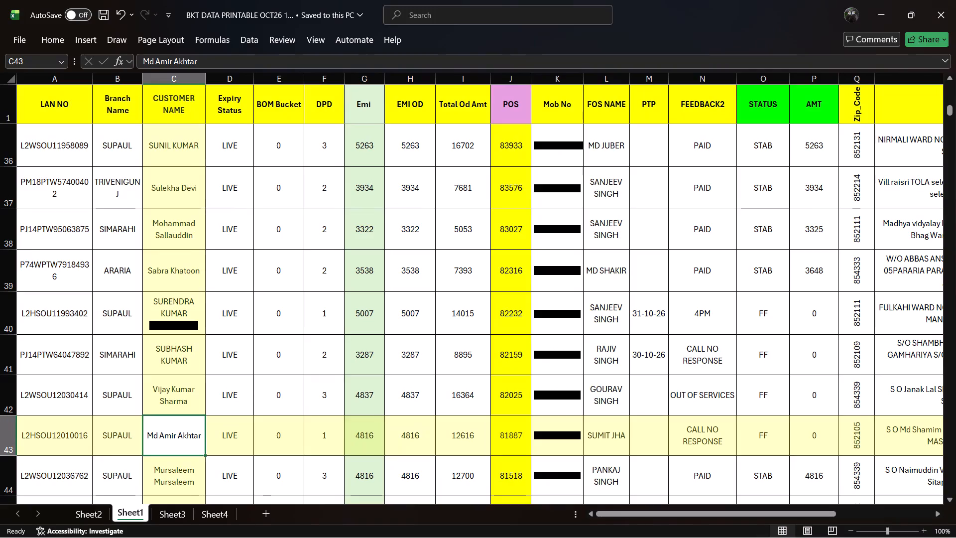
{"action": "key", "text": "Right"}
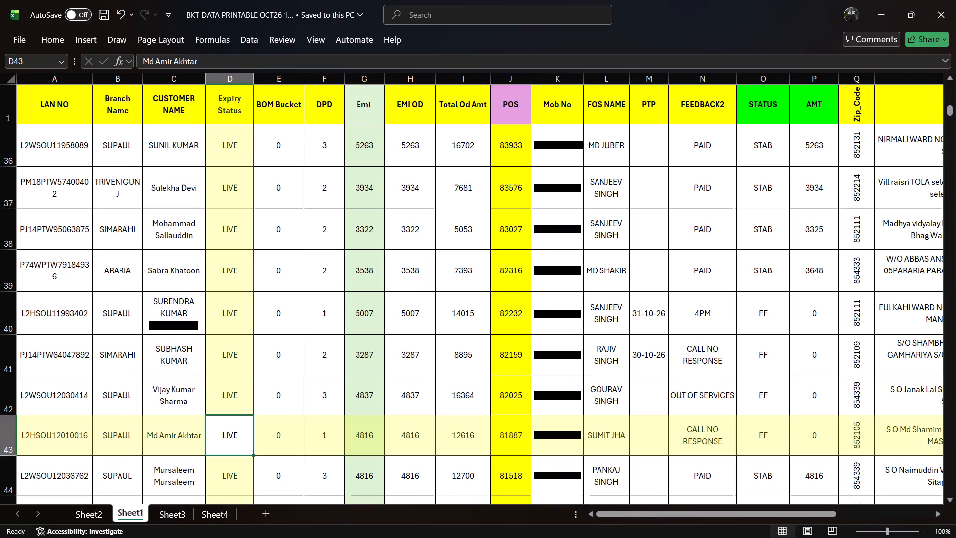
{"action": "key", "text": "Left"}
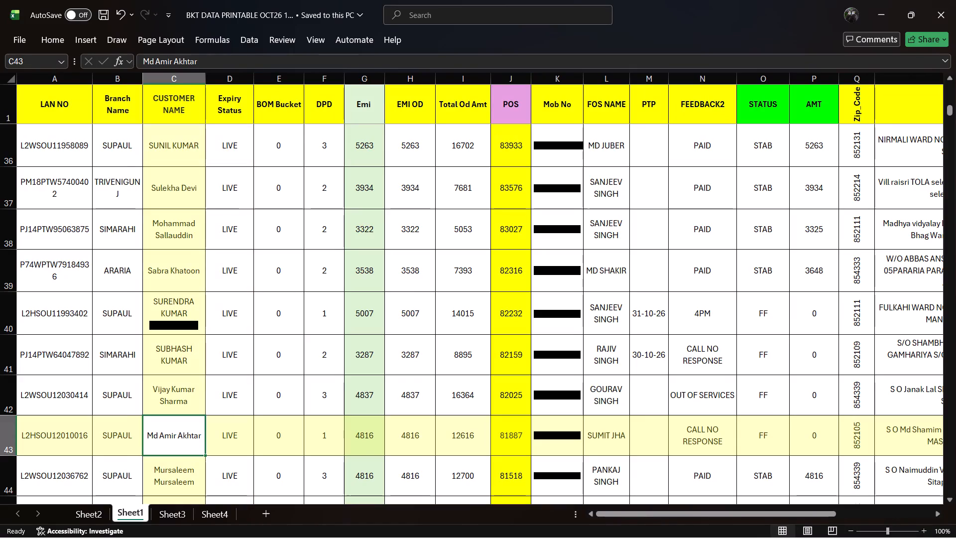
{"action": "key", "text": "Right"}
{"action": "key", "text": "Left"}
{"action": "key", "text": "Left"}
{"action": "key", "text": "Right"}
{"action": "key", "text": "Right"}
{"action": "key", "text": "Left"}
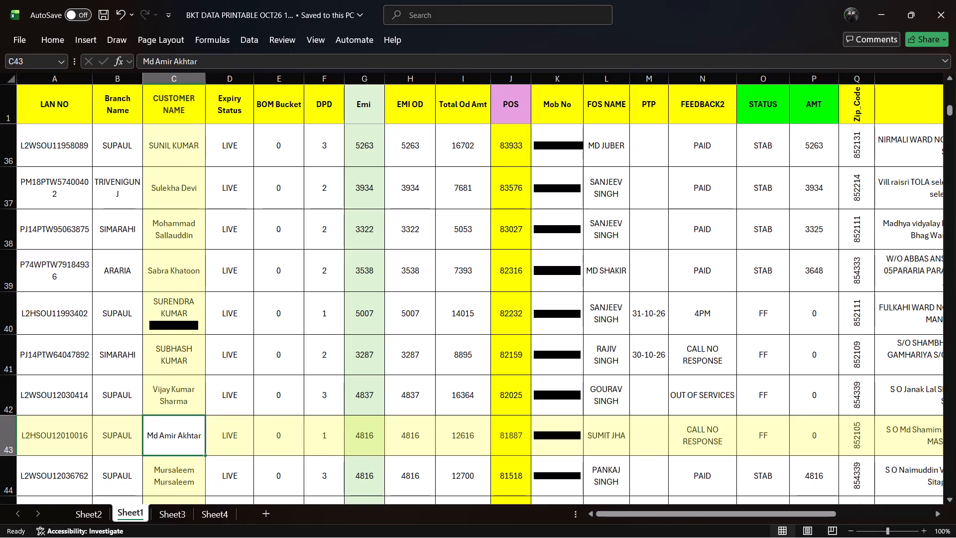
{"action": "double_click", "coordinate": [163, 445]}
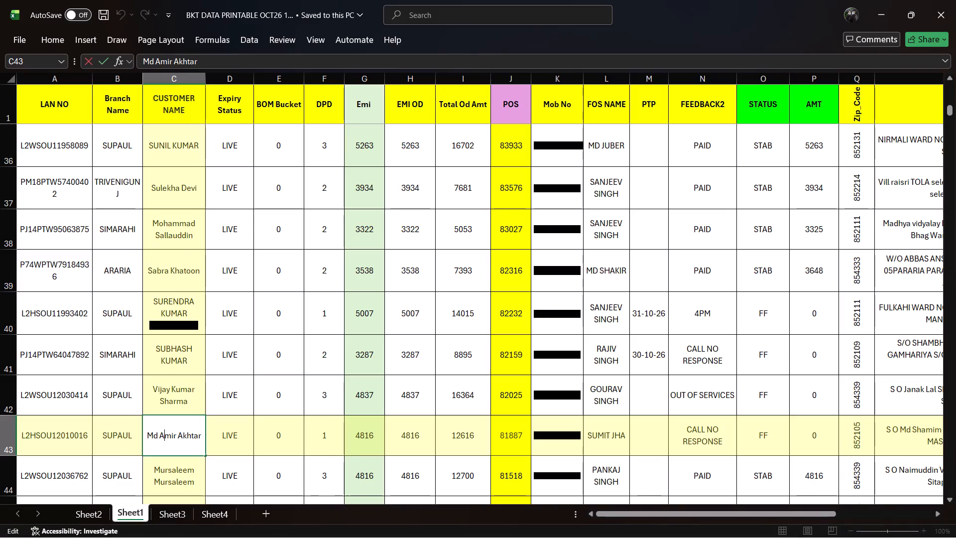
{"action": "key", "text": "Right"}
{"action": "key", "text": "Right"}
{"action": "key", "text": "Right"}
{"action": "key", "text": "Right"}
{"action": "key", "text": "Right"}
{"action": "key", "text": "Right"}
{"action": "key", "text": "Right"}
{"action": "key", "text": "Right"}
{"action": "key", "text": "Right"}
{"action": "key", "text": "Right"}
{"action": "key", "text": "Right"}
{"action": "key", "text": "Right"}
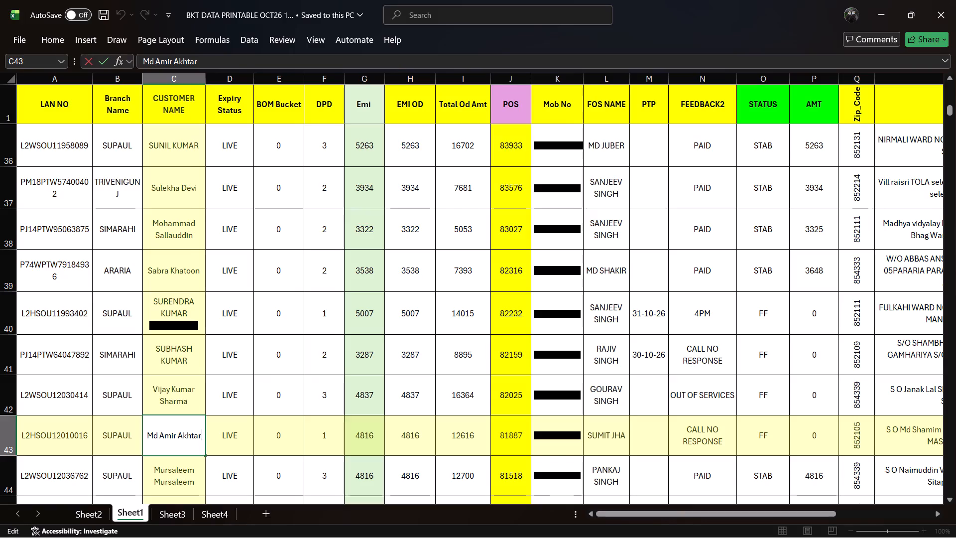
{"action": "key", "text": "Right"}
{"action": "key", "text": "Left"}
{"action": "key", "text": "Right"}
{"action": "key", "text": "Right"}
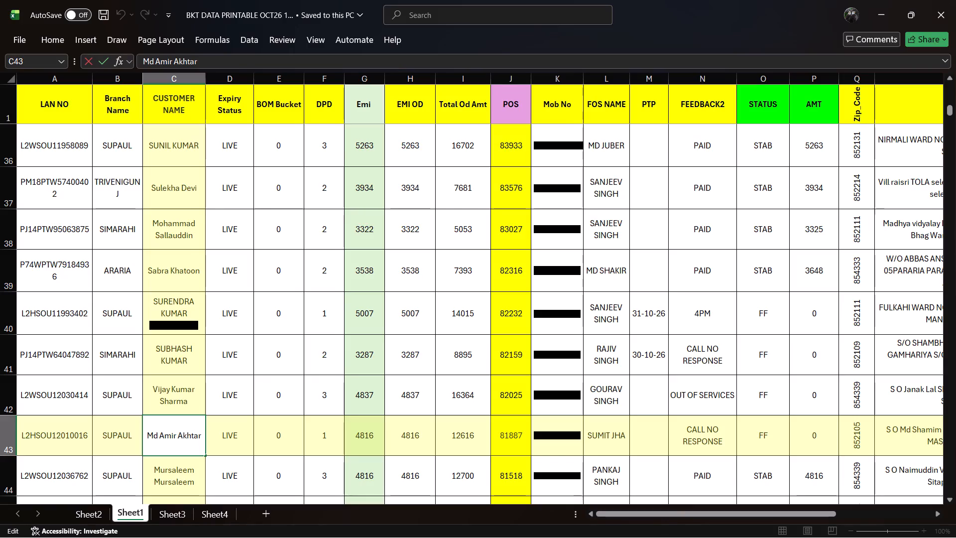
Set the row 43 SUPAUL loan's FEEDBACK2 to CALL BACK and save the workbook.
{"action": "left_click", "coordinate": [721, 440]}
{"action": "key", "text": "BackSpace"}
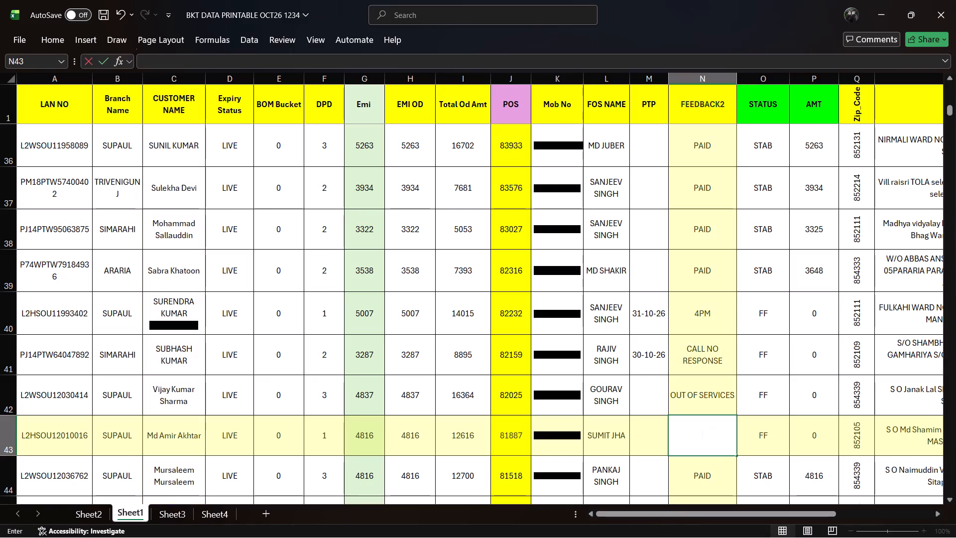
{"action": "type", "text": "CAQLL"}
{"action": "key", "text": "space"}
{"action": "key", "text": "BackSpace"}
{"action": "key", "text": "BackSpace"}
{"action": "key", "text": "BackSpace"}
{"action": "key", "text": "BackSpace"}
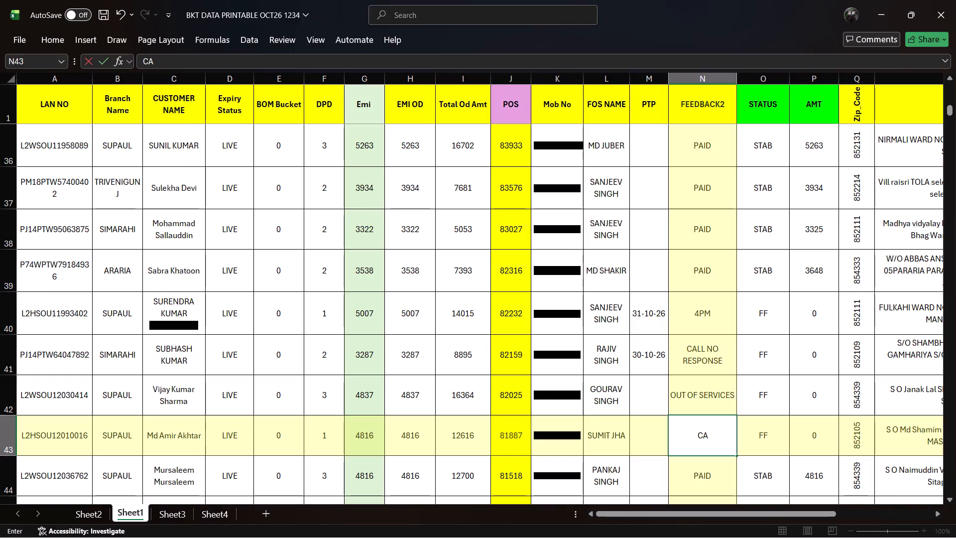
{"action": "type", "text": "LL BACK"}
{"action": "key", "text": "Down"}
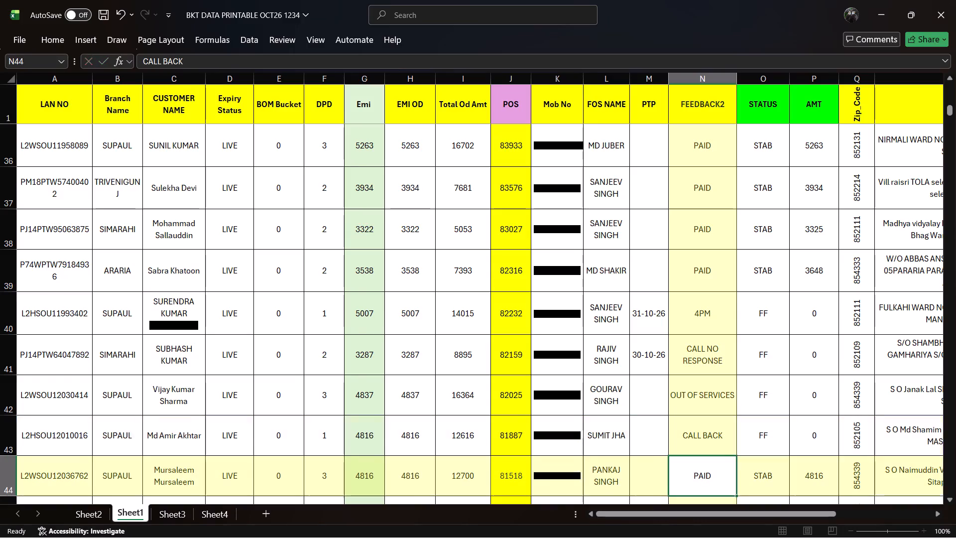
{"action": "key", "text": "ctrl+s"}
Find the next unpaid loan at row 45 and review its details from LAN NO across to its Mob No cell.
{"action": "key", "text": "Down"}
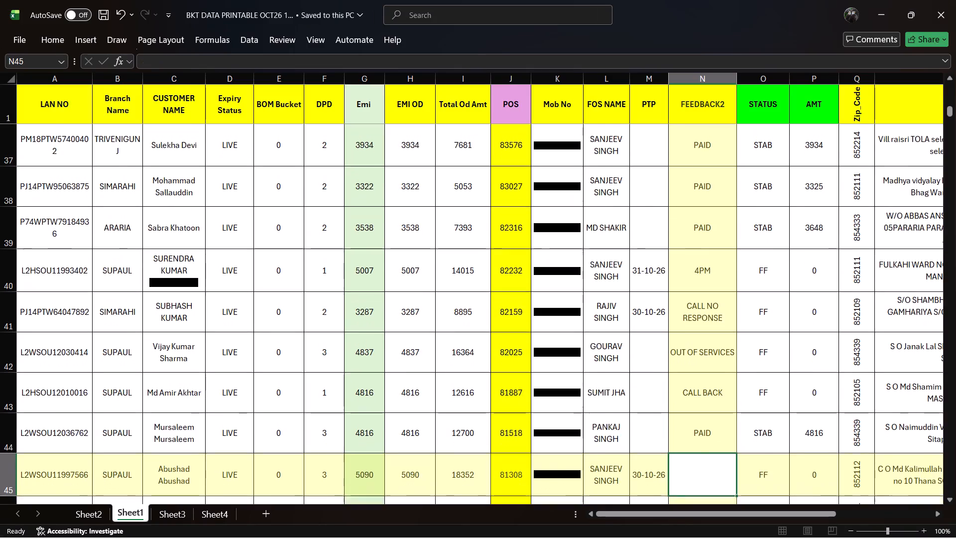
{"action": "key", "text": "Down"}
{"action": "key", "text": "Up"}
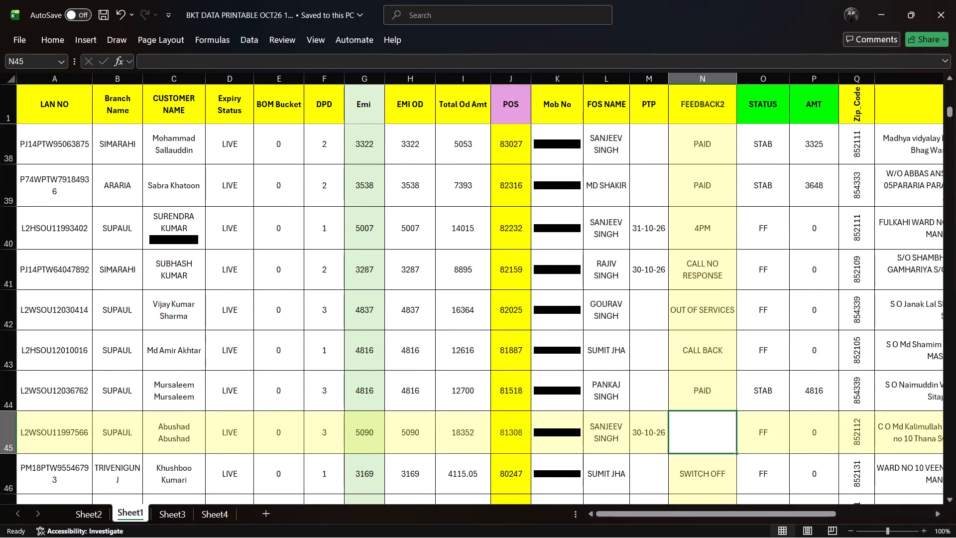
{"action": "key", "text": "Left"}
{"action": "key", "text": "Left"}
{"action": "key", "text": "Left"}
{"action": "key", "text": "Left"}
{"action": "key", "text": "Left"}
{"action": "key", "text": "Left"}
{"action": "key", "text": "Left"}
{"action": "key", "text": "Left"}
{"action": "key", "text": "Left"}
{"action": "key", "text": "Left"}
{"action": "key", "text": "Left"}
{"action": "key", "text": "Left"}
{"action": "key", "text": "Left"}
{"action": "key", "text": "Left"}
{"action": "key", "text": "Left"}
{"action": "key", "text": "Left"}
{"action": "key", "text": "Left"}
{"action": "key", "text": "Left"}
{"action": "key", "text": "Left"}
{"action": "key", "text": "Left"}
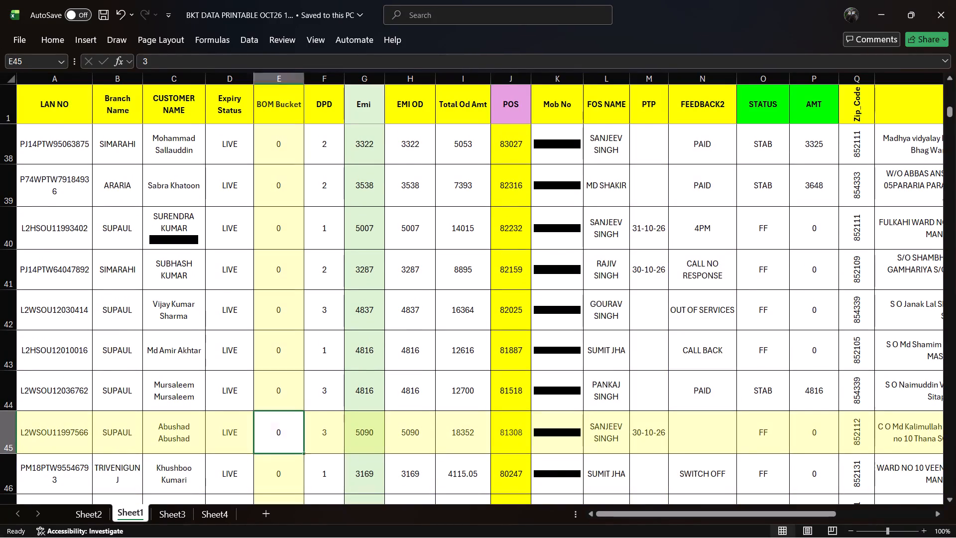
{"action": "key", "text": "Right"}
{"action": "key", "text": "Right"}
{"action": "key", "text": "Right"}
{"action": "key", "text": "Right"}
{"action": "key", "text": "Right"}
{"action": "key", "text": "Right"}
{"action": "key", "text": "Right"}
{"action": "key", "text": "Right"}
{"action": "key", "text": "Right"}
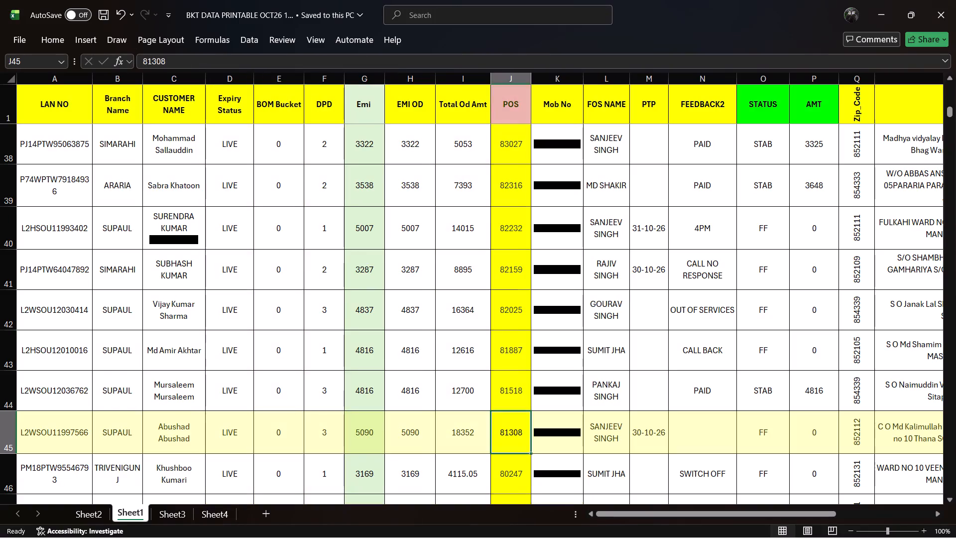
{"action": "key", "text": "Right"}
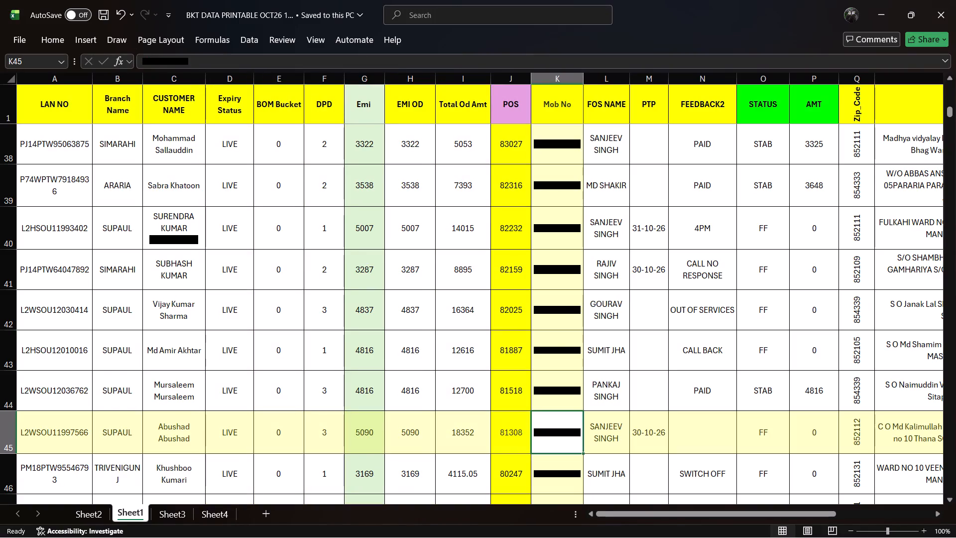
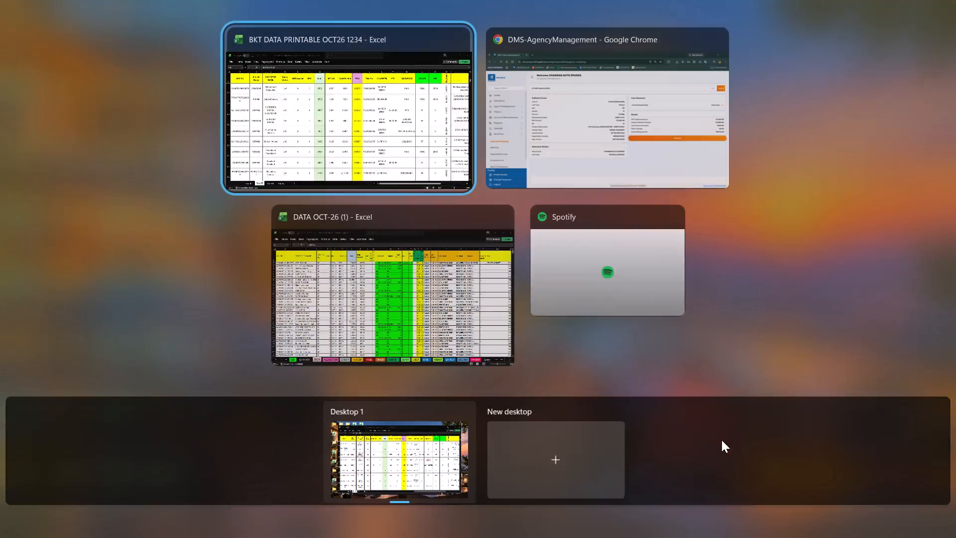
{"action": "left_click", "coordinate": [630, 159]}
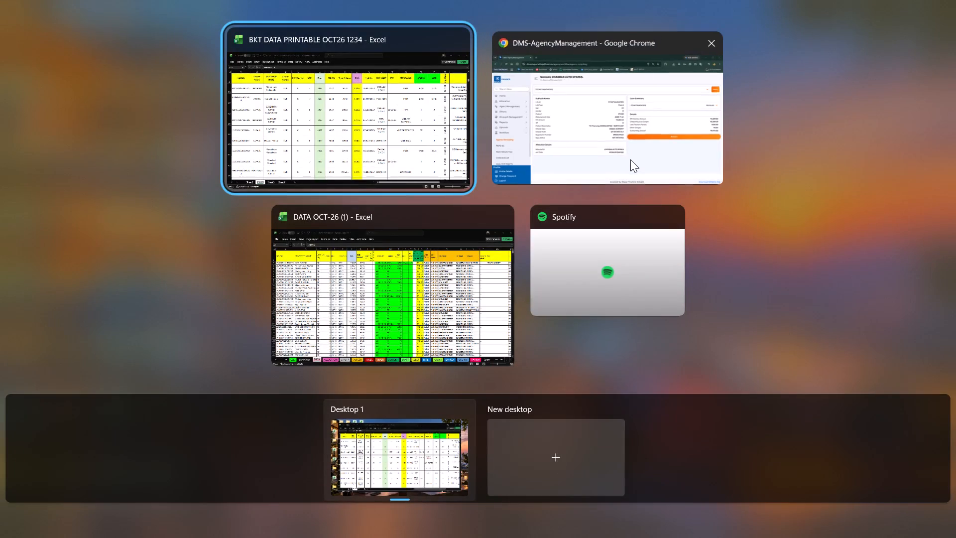
{"action": "left_click_drag", "start_coordinate": [630, 159], "coordinate": [334, 105]}
{"action": "key", "text": "BackSpace"}
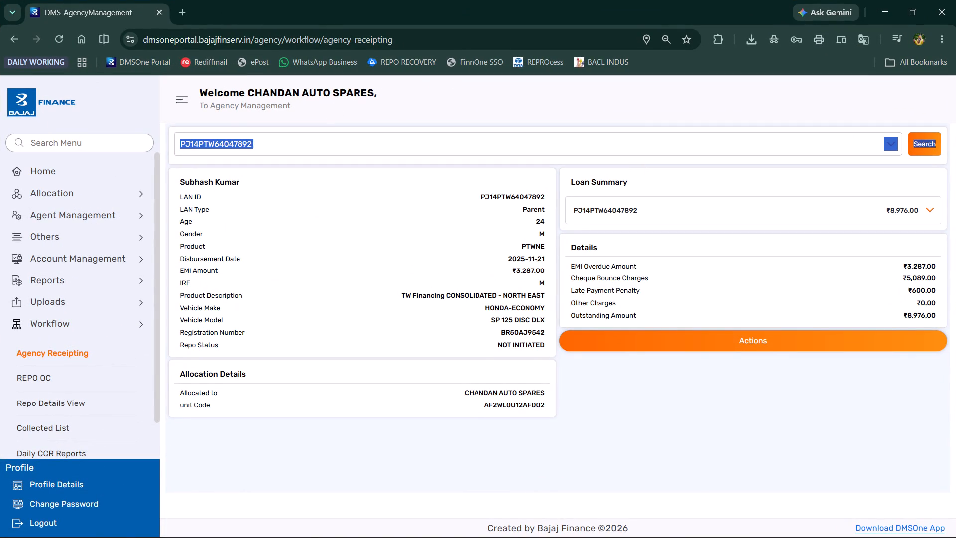
{"action": "key", "text": "BackSpace"}
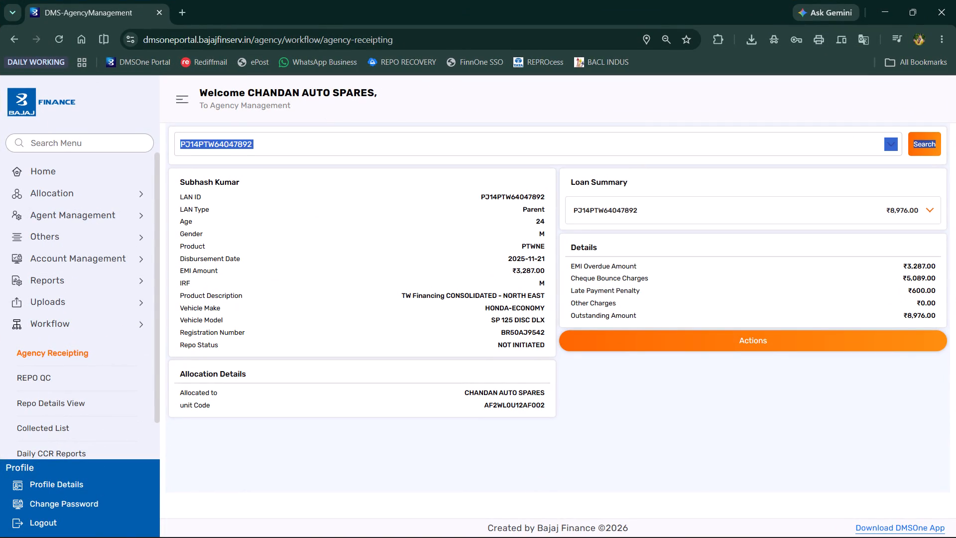
{"action": "left_click", "coordinate": [259, 143]}
{"action": "key", "text": "BackSpace"}
{"action": "key", "text": "BackSpace"}
{"action": "key", "text": "BackSpace"}
{"action": "key", "text": "BackSpace"}
{"action": "key", "text": "BackSpace"}
{"action": "key", "text": "BackSpace"}
{"action": "key", "text": "BackSpace"}
{"action": "key", "text": "BackSpace"}
{"action": "key", "text": "BackSpace"}
{"action": "key", "text": "BackSpace"}
{"action": "key", "text": "BackSpace"}
{"action": "key", "text": "BackSpace"}
{"action": "key", "text": "BackSpace"}
{"action": "key", "text": "BackSpace"}
{"action": "key", "text": "BackSpace"}
{"action": "key", "text": "BackSpace"}
{"action": "key", "text": "BackSpace"}
{"action": "key", "text": "BackSpace"}
{"action": "key", "text": "BackSpace"}
{"action": "key", "text": "BackSpace"}
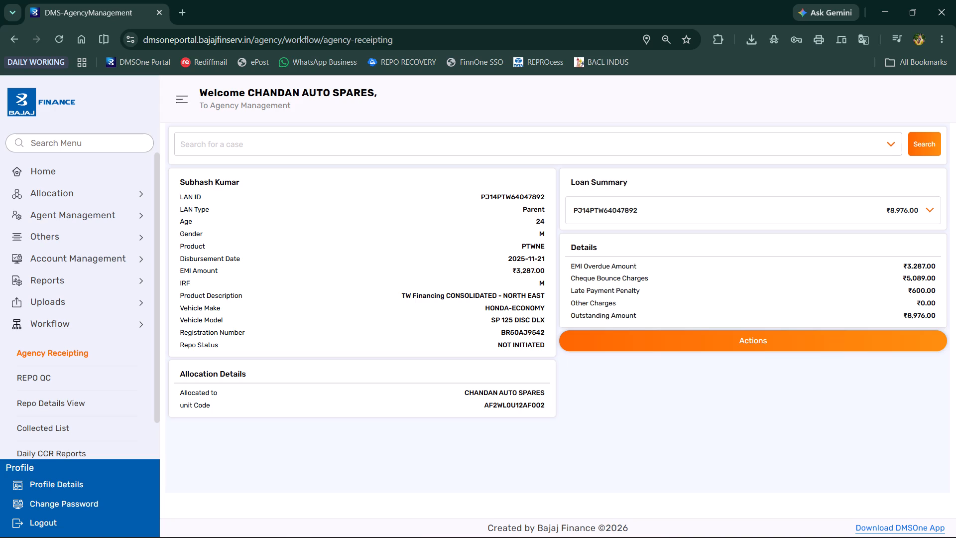
{"action": "left_click", "coordinate": [217, 138]}
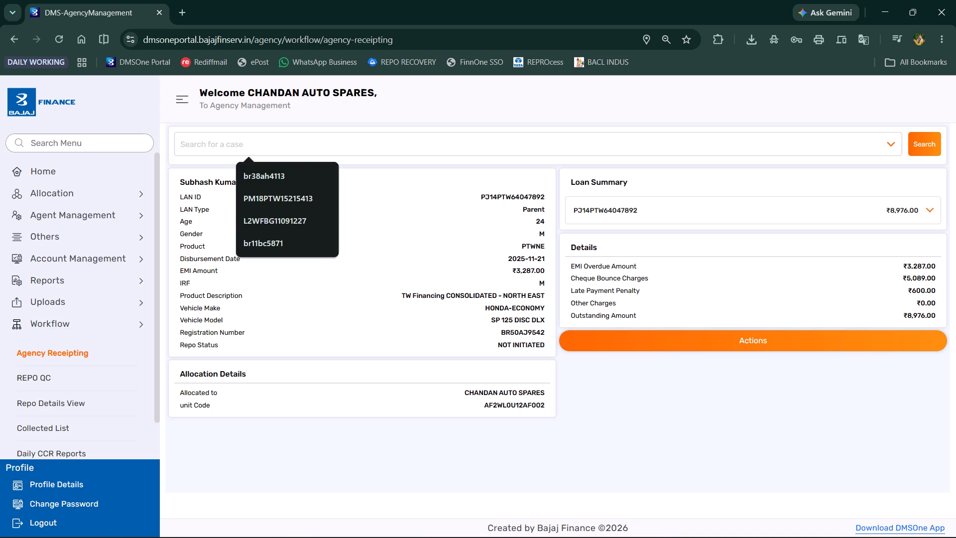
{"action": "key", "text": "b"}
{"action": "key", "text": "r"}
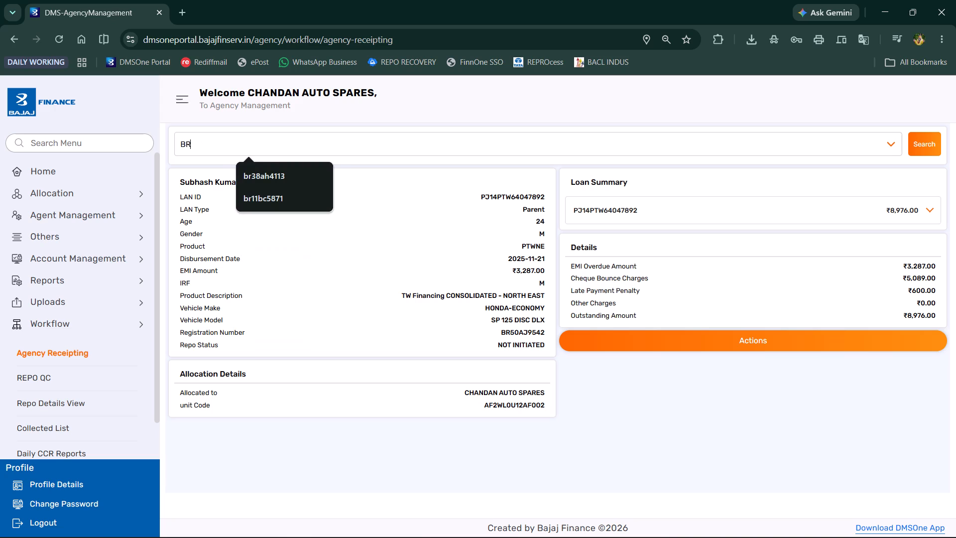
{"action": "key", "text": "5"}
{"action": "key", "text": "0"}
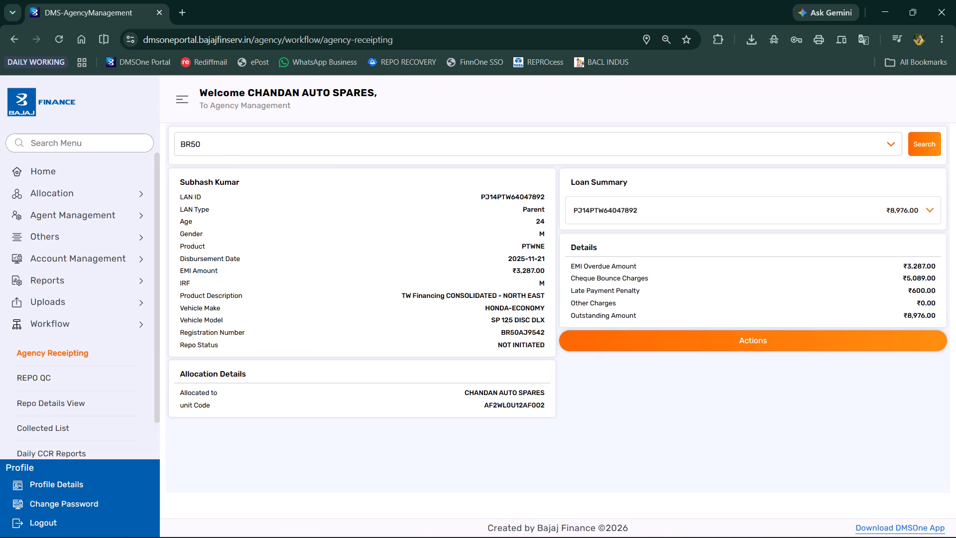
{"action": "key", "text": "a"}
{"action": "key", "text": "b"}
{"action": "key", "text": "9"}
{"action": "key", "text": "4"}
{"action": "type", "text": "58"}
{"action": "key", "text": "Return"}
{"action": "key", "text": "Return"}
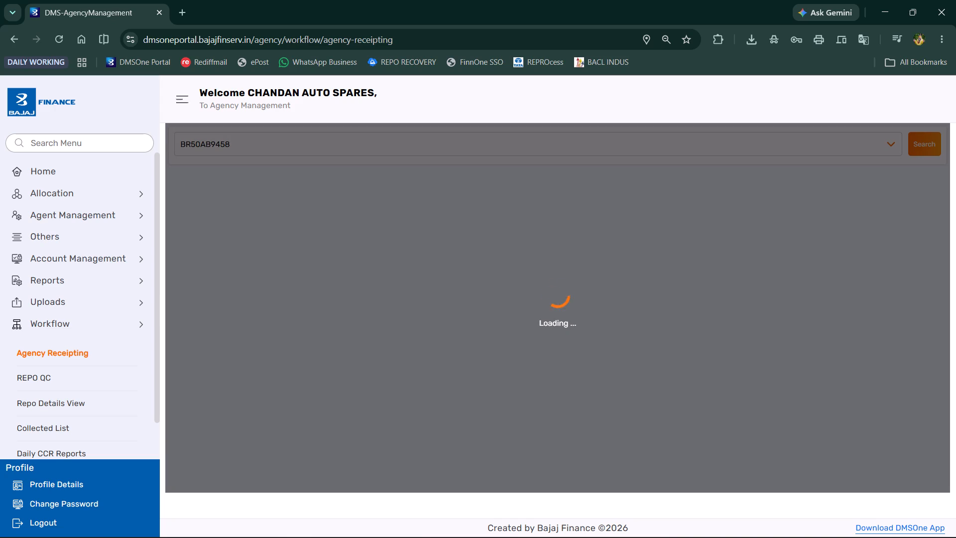
{"action": "double_click", "coordinate": [207, 180]}
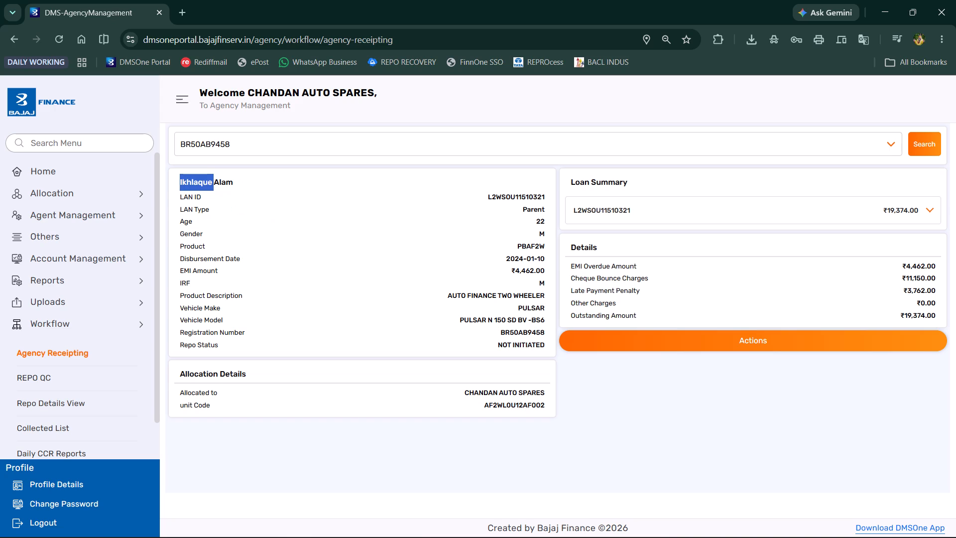
{"action": "double_click", "coordinate": [215, 205]}
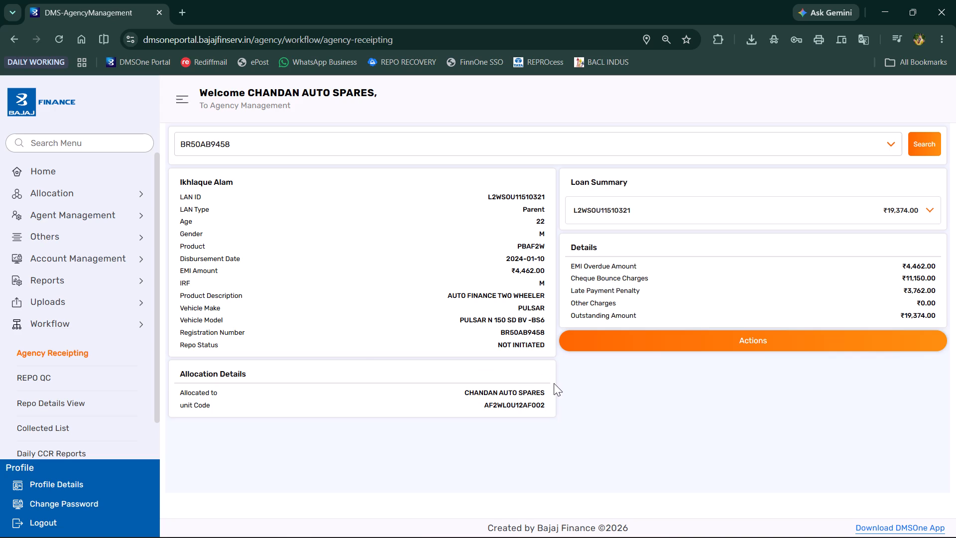
Switch to the BKT DATA PRINTABLE OCT26 1234 workbook and find all cells on Sheet1 containing IKHLAQUE.
{"action": "key", "text": "super+Tab"}
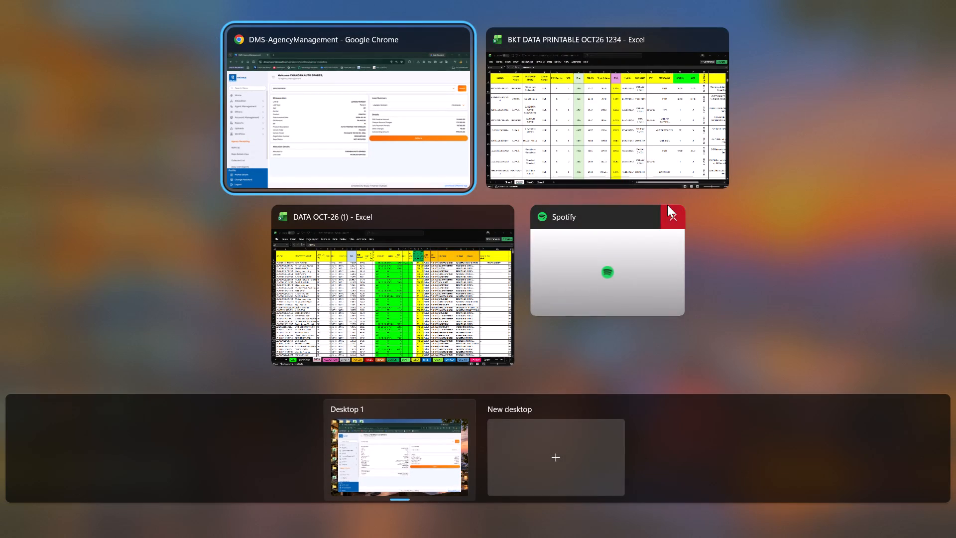
{"action": "left_click", "coordinate": [632, 144]}
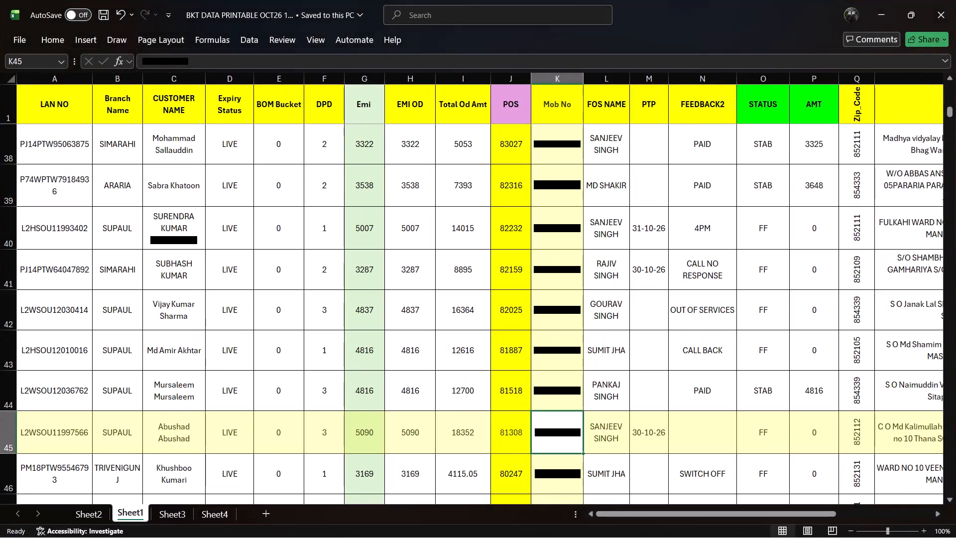
{"action": "key", "text": "ctrl+f"}
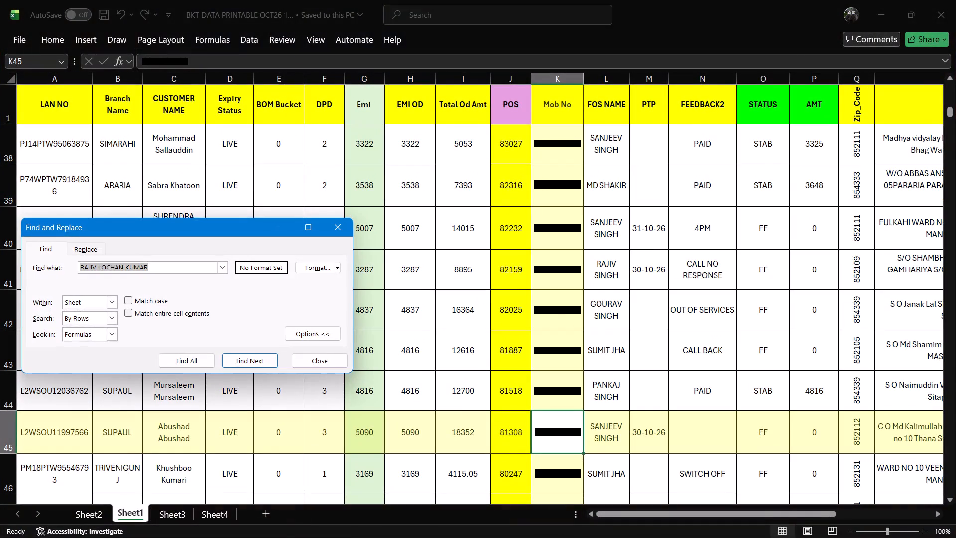
{"action": "key", "text": "BackSpace"}
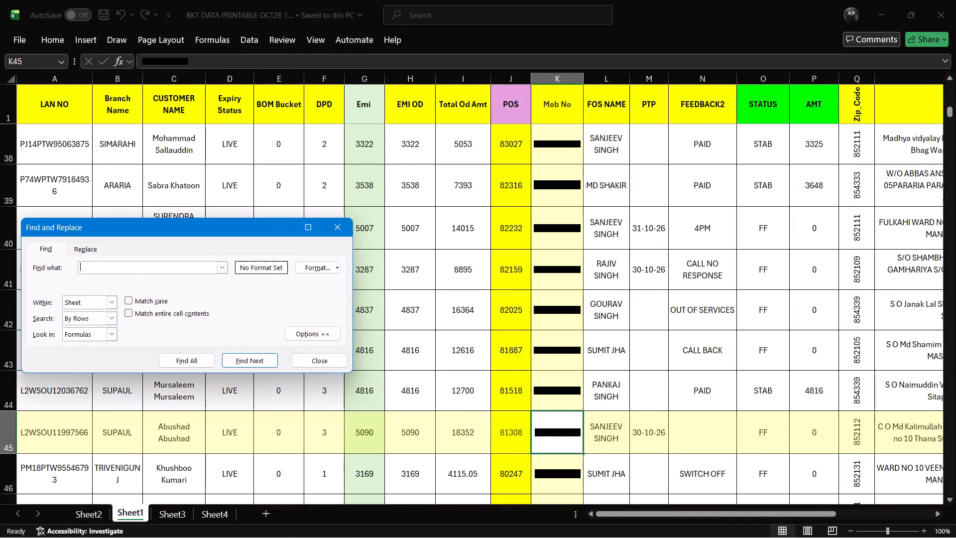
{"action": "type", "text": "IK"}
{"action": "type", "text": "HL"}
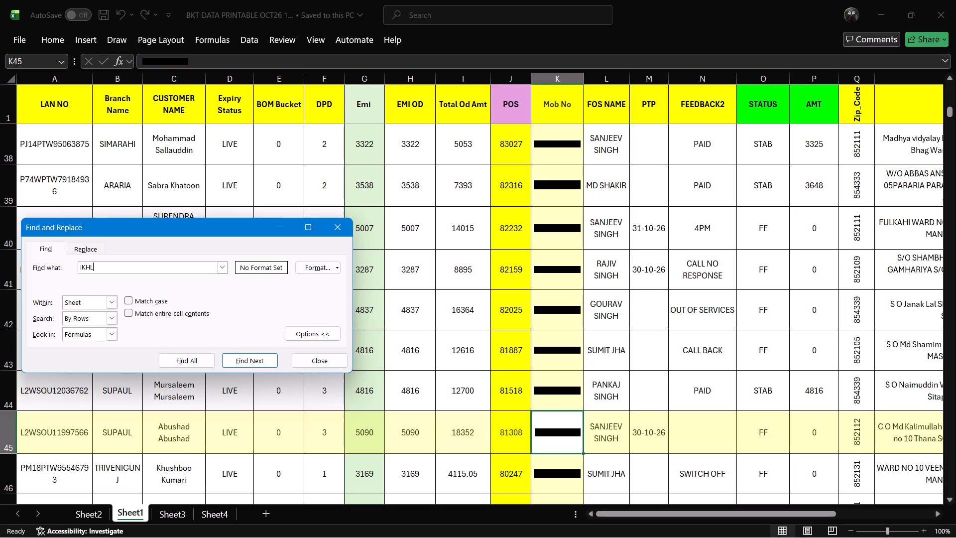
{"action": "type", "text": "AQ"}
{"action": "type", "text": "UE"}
{"action": "left_click", "coordinate": [199, 359]}
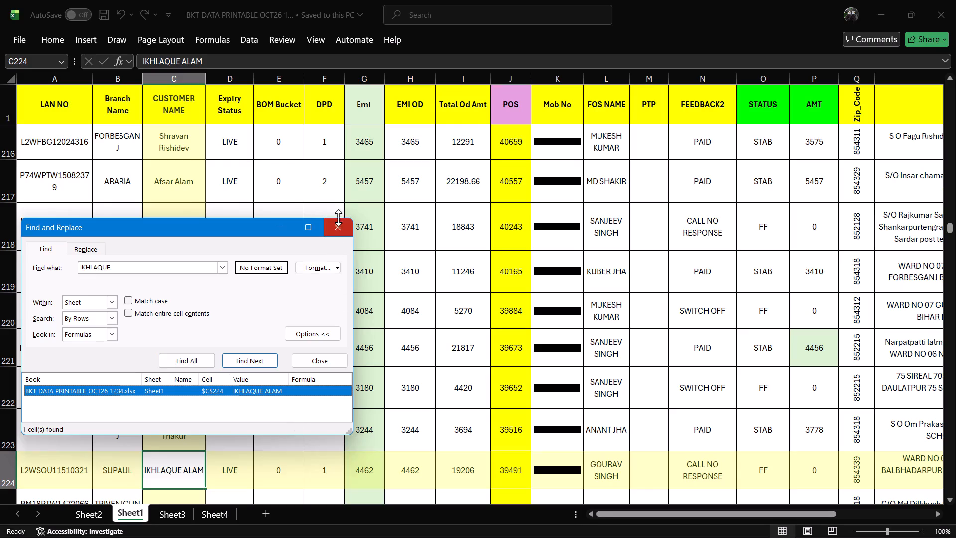
{"action": "left_click", "coordinate": [340, 234]}
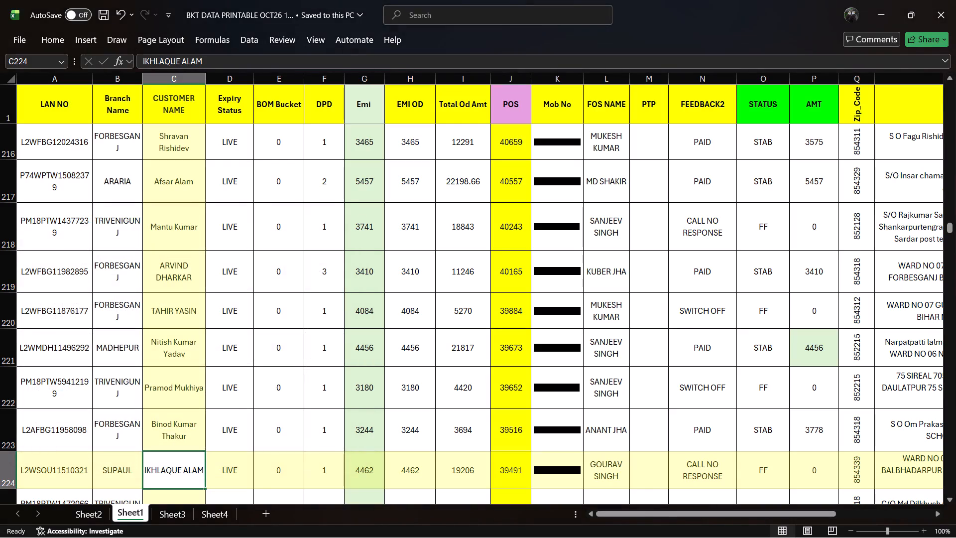
Compare the row 224 SUPAUL loan's LAN NO, branch and customer name with the portal's loan details, and check its FOS NAME.
{"action": "left_click", "coordinate": [47, 461]}
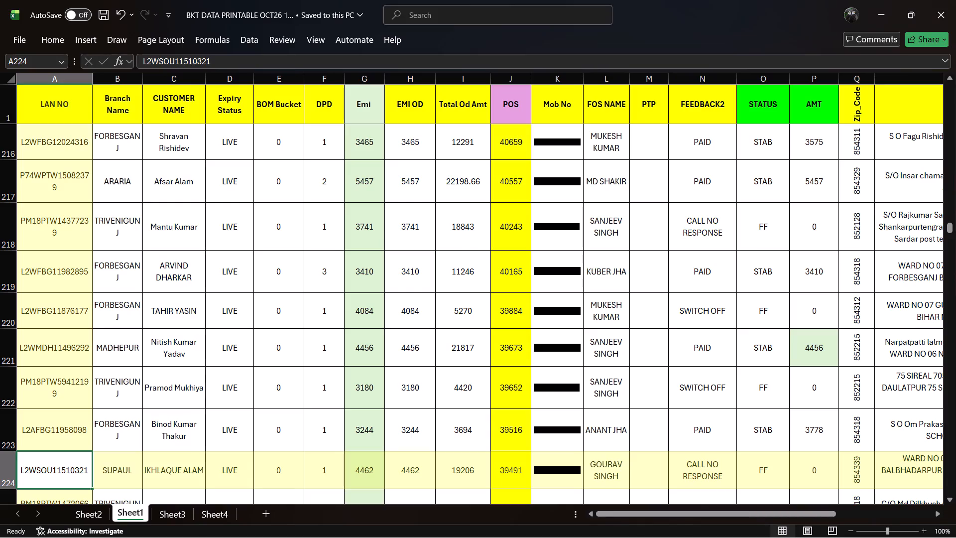
{"action": "key", "text": "Right"}
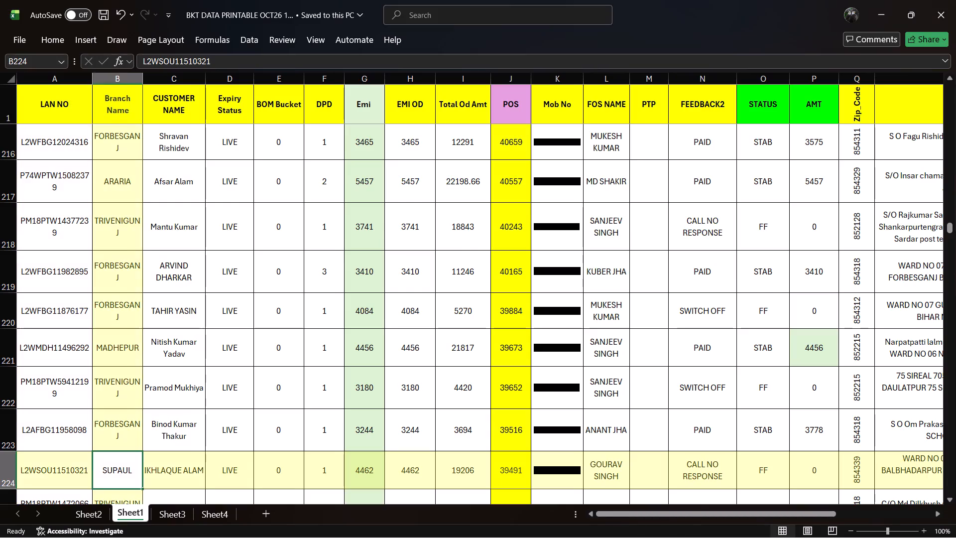
{"action": "key", "text": "Right"}
{"action": "key", "text": "super+Tab"}
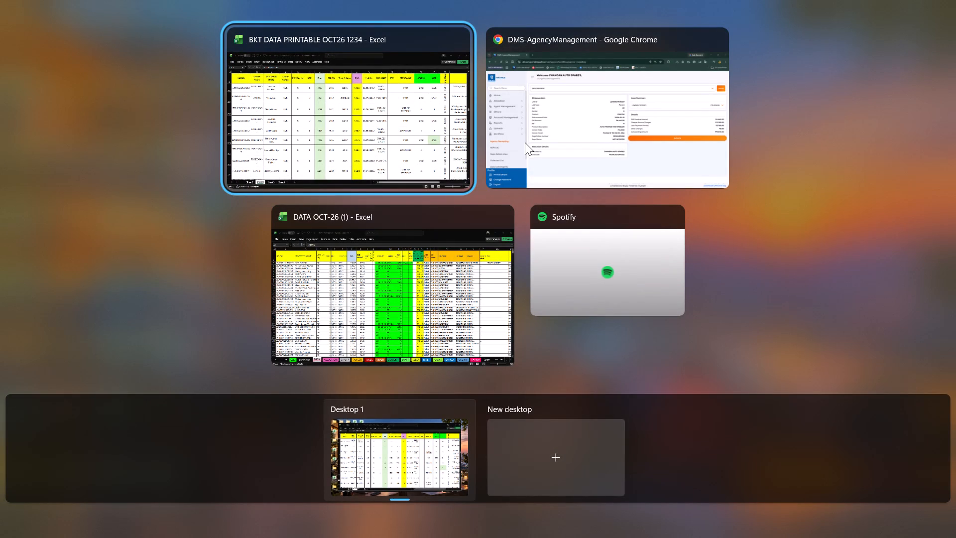
{"action": "left_click", "coordinate": [525, 142]}
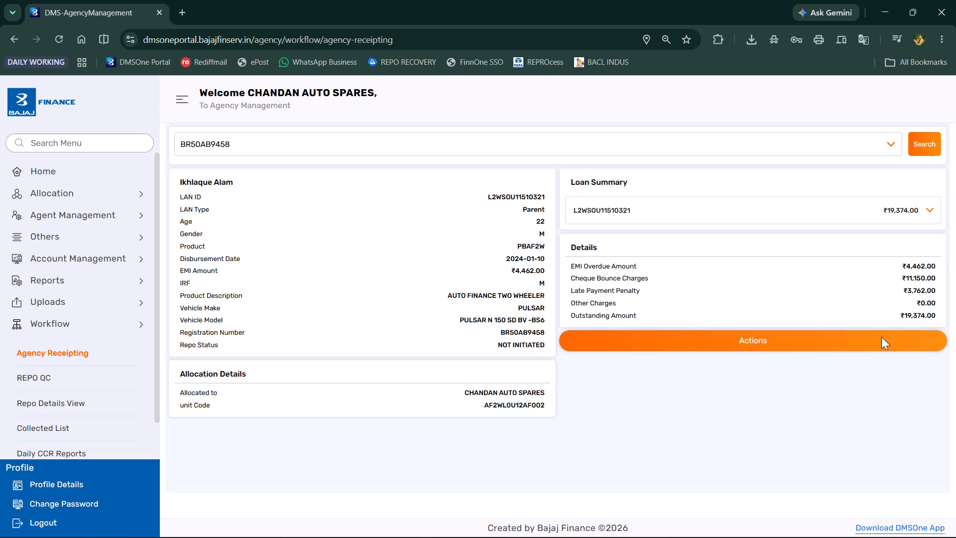
{"action": "key", "text": "super+Tab"}
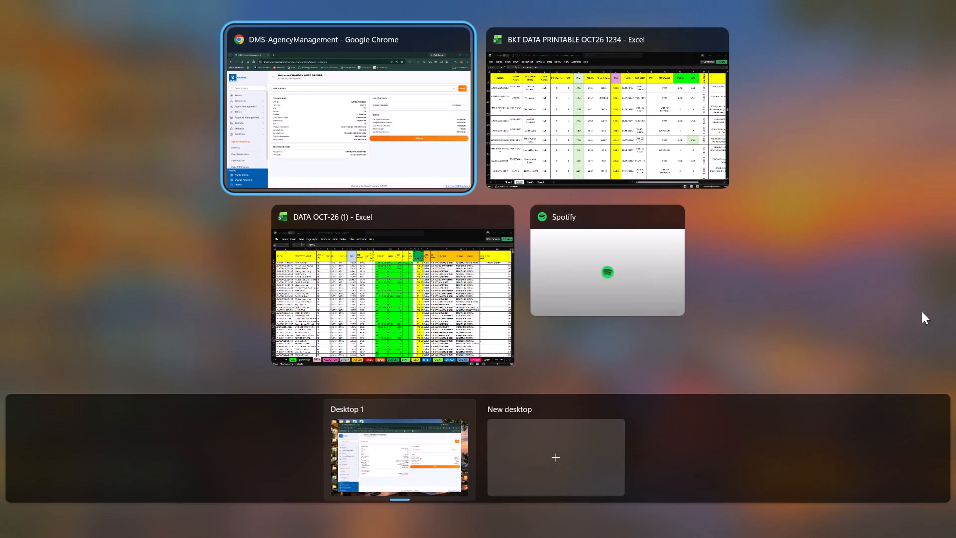
{"action": "left_click", "coordinate": [655, 137]}
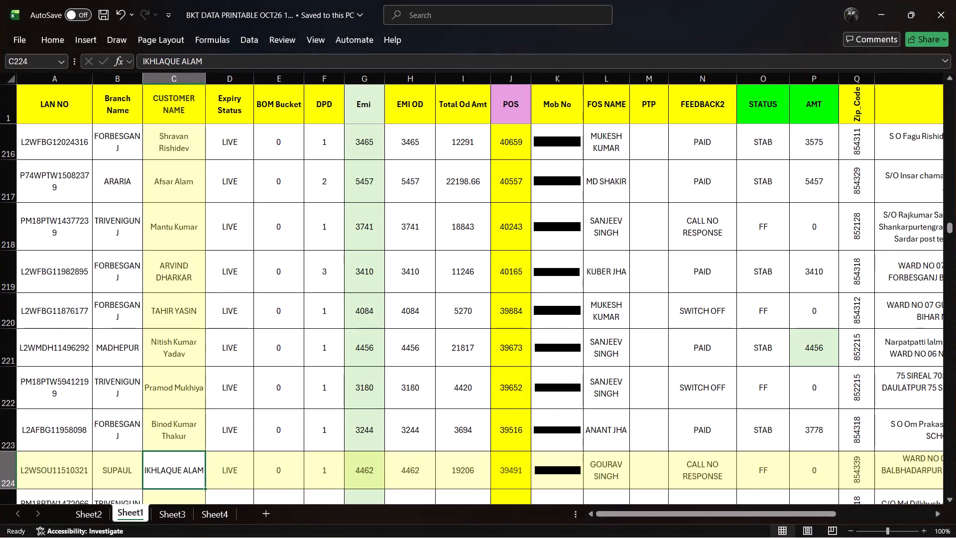
{"action": "left_click", "coordinate": [601, 465]}
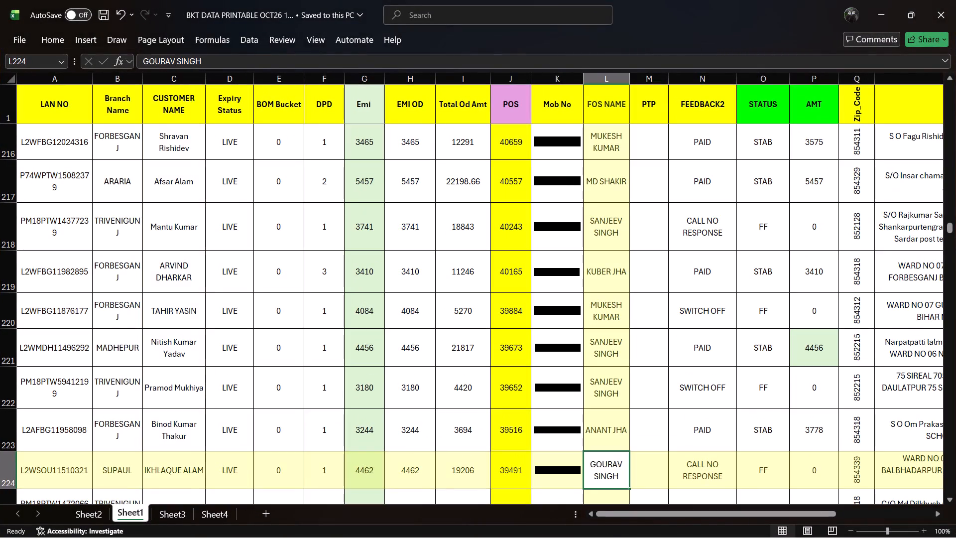
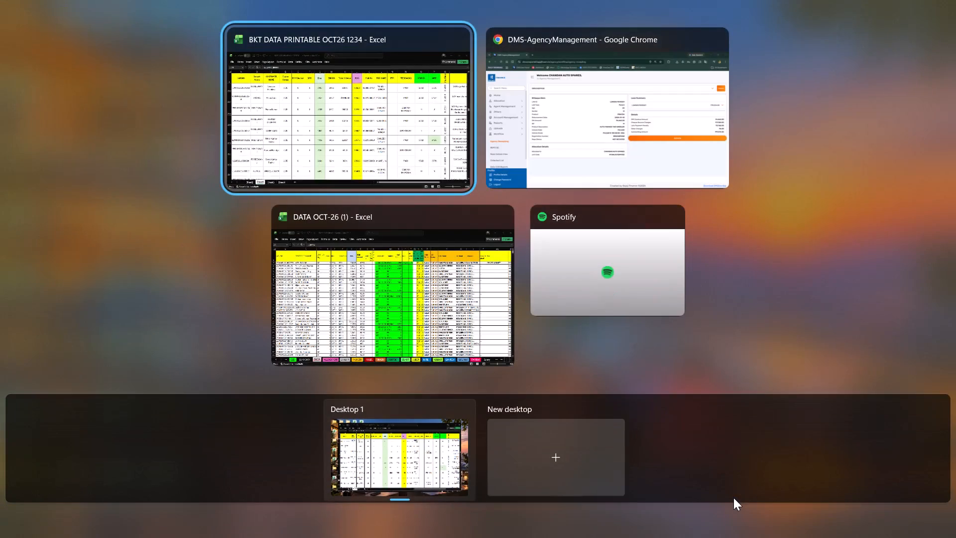
{"action": "left_click", "coordinate": [637, 156]}
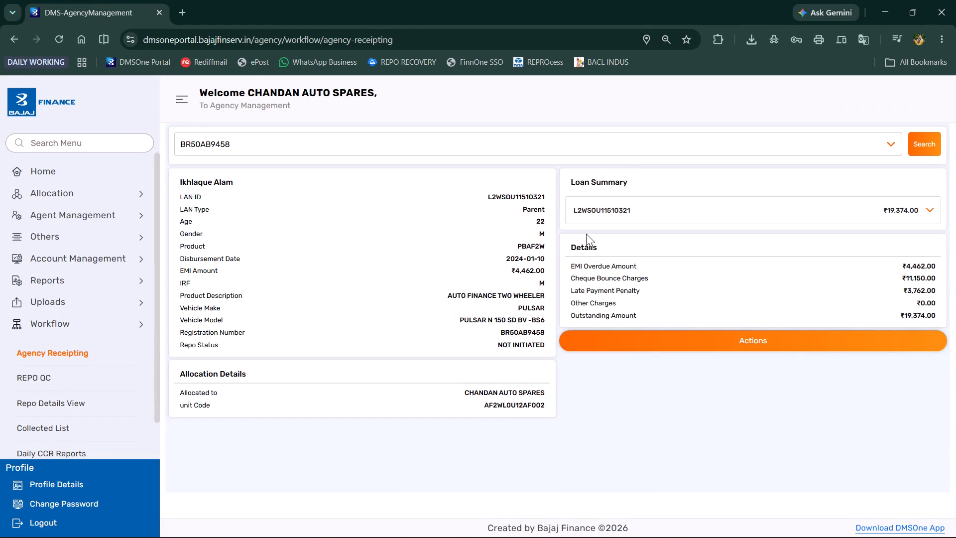
{"action": "key", "text": "shift+super+s"}
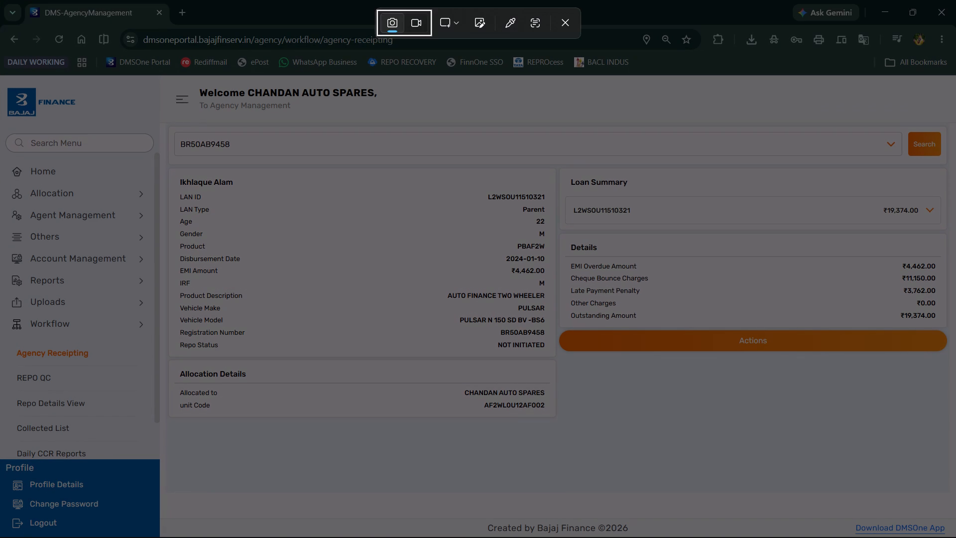
{"action": "left_click_drag", "start_coordinate": [580, 237], "coordinate": [669, 361]}
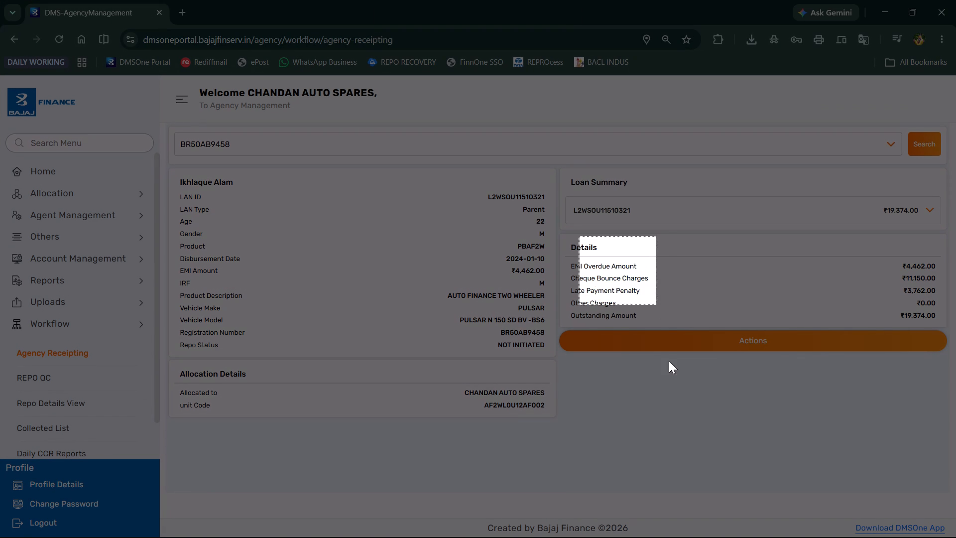
{"action": "left_click_drag", "start_coordinate": [669, 361], "coordinate": [942, 330]}
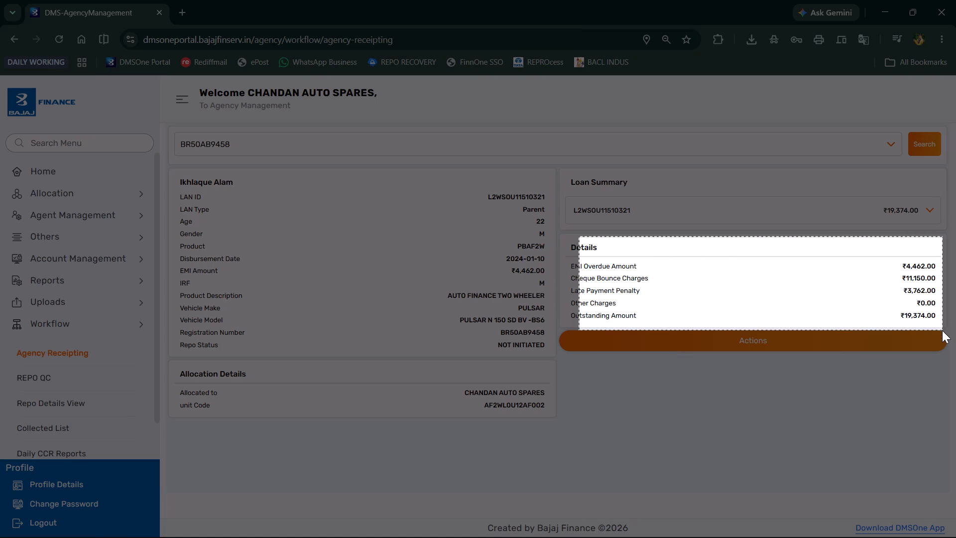
Capture a screen snip of the loan's Details section, covering the overdue EMI, charges and outstanding amount.
{"action": "left_click_drag", "start_coordinate": [942, 330], "coordinate": [950, 328]}
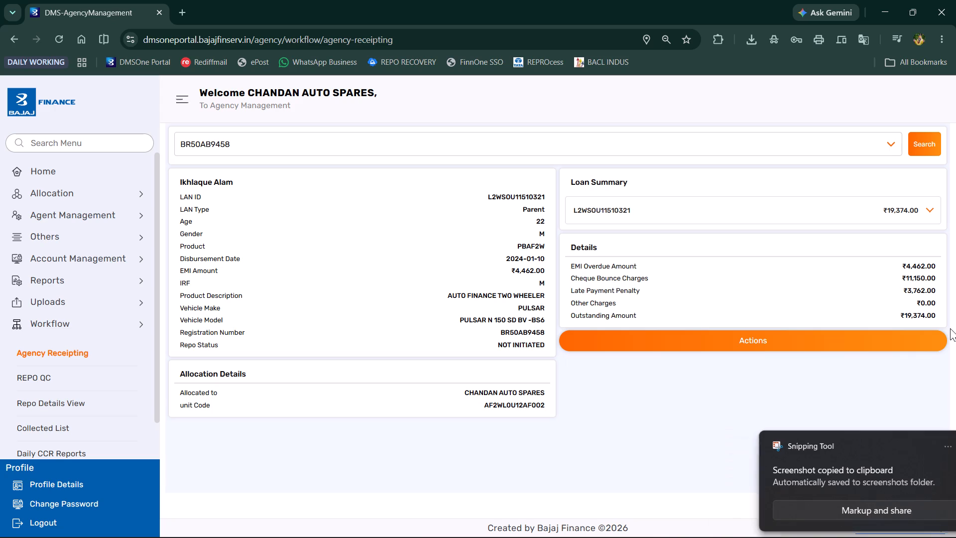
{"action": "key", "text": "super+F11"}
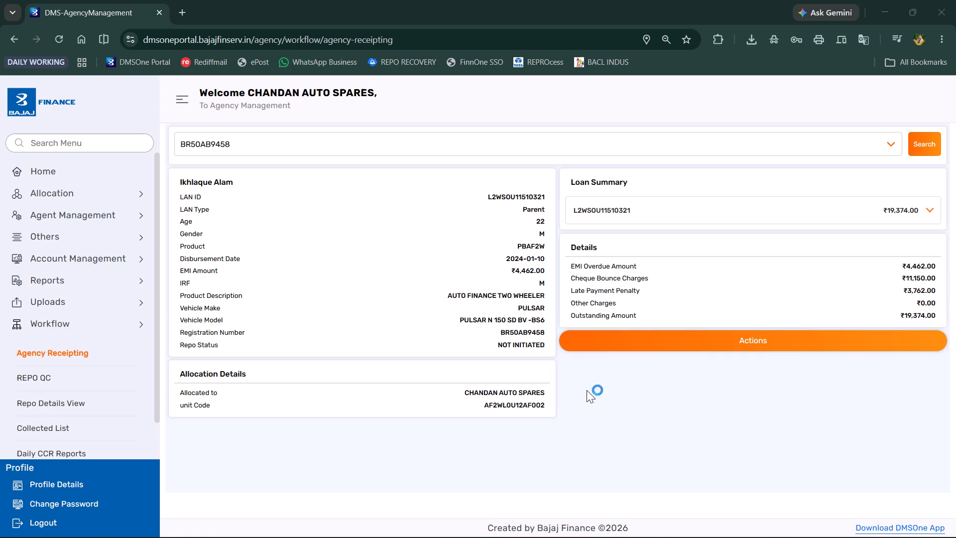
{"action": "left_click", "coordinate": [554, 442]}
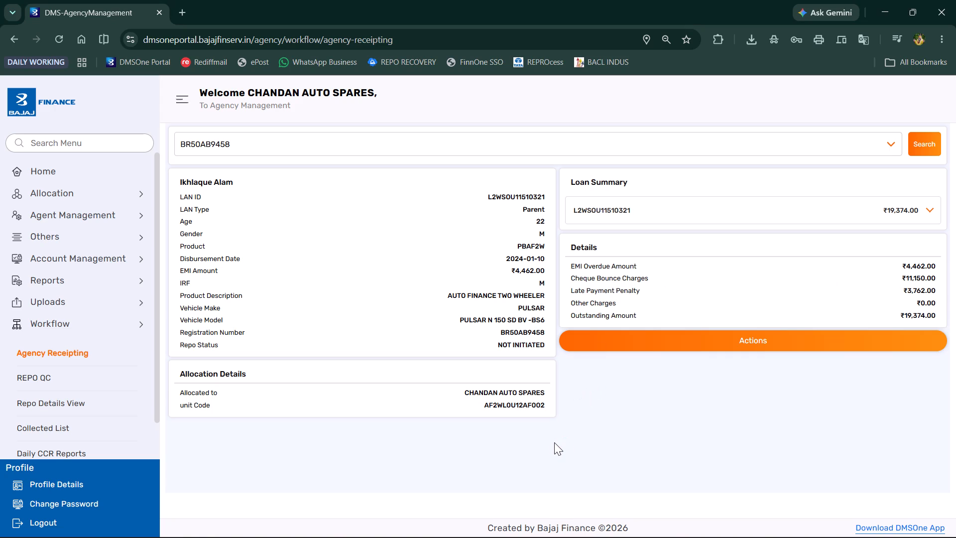
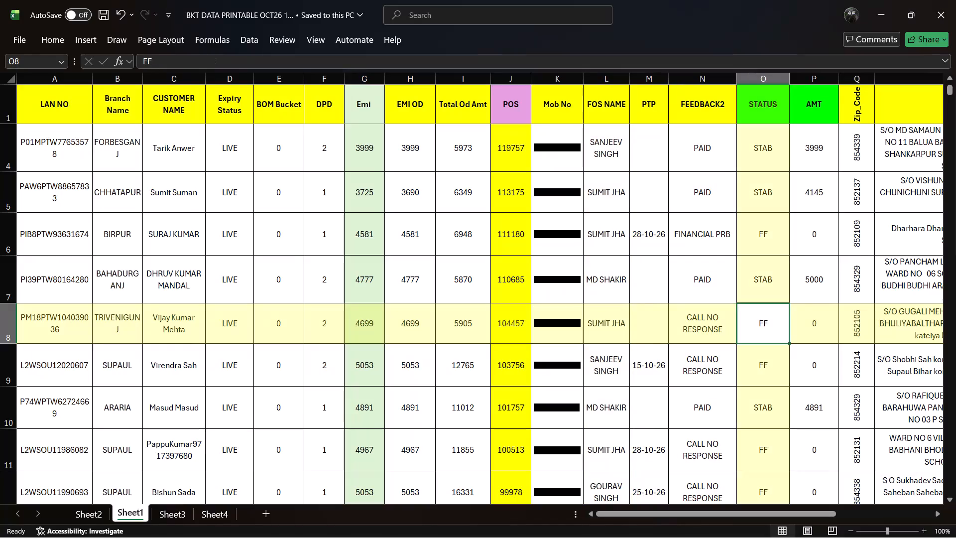
Enter a PTP date beginning 31-10- for the TRIVENIGUNJ loan in row 8 of Sheet1.
{"action": "key", "text": "Left"}
{"action": "key", "text": "Left"}
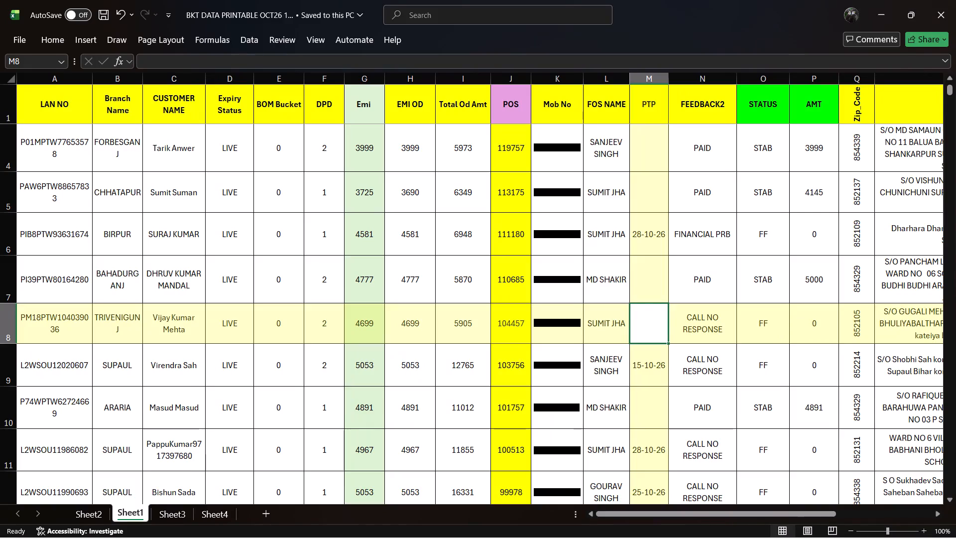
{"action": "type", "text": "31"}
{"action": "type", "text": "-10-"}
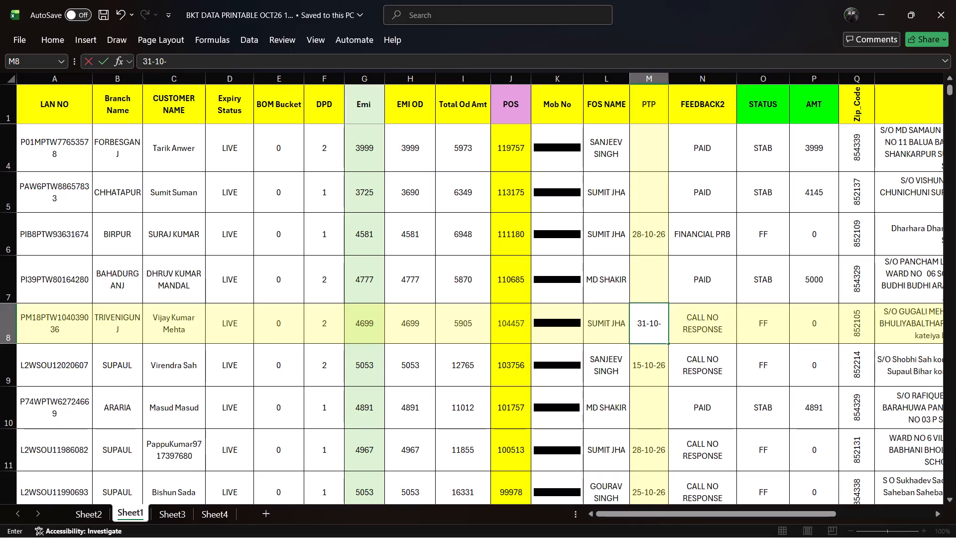
Finish entering the PTP date 31-10-26 for the Trivenigunj customer in row 8.
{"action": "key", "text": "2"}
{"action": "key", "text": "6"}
Replace the FEEDBACK2 entry in row 8 with 4PM TK and save the workbook.
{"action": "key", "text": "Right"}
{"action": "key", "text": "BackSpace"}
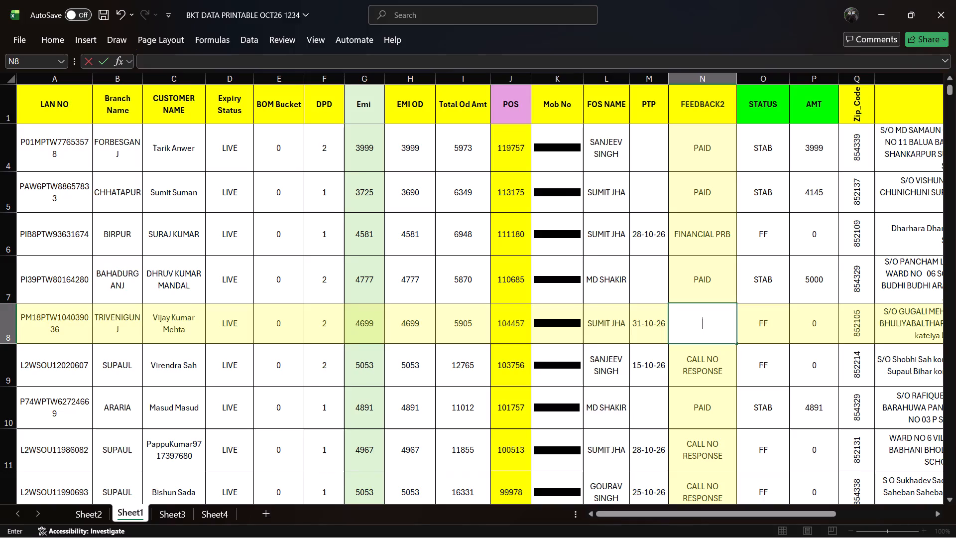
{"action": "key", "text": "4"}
{"action": "type", "text": "PM"}
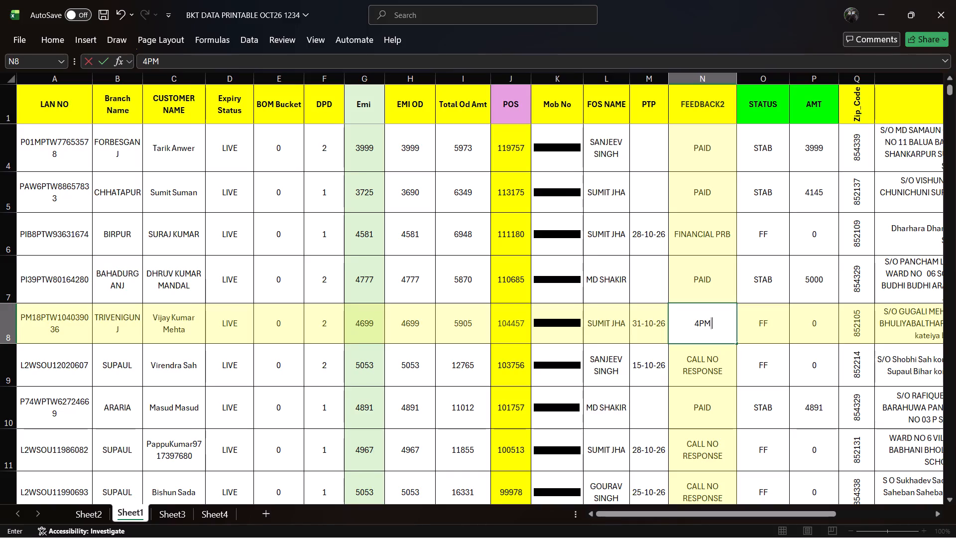
{"action": "key", "text": "space"}
{"action": "type", "text": "TK"}
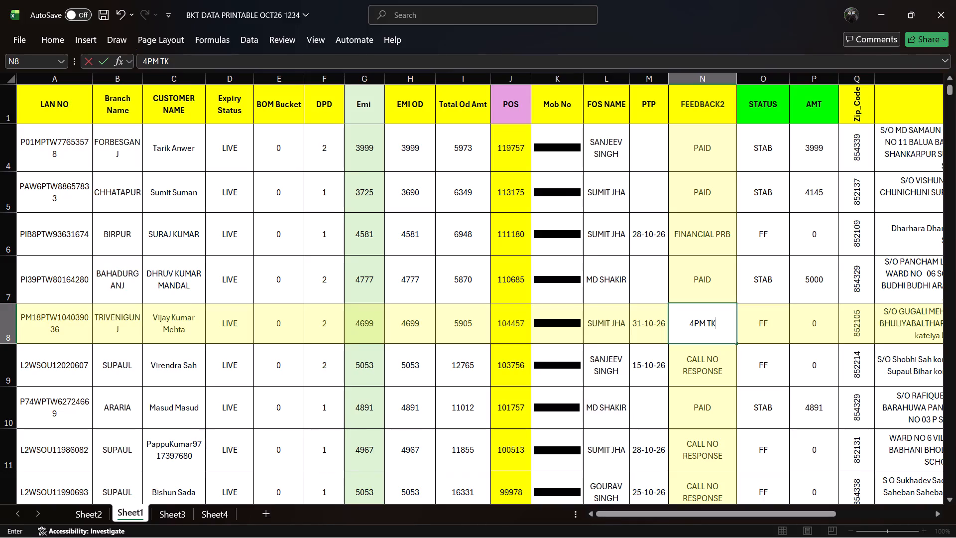
{"action": "key", "text": "space"}
{"action": "key", "text": "ctrl+s"}
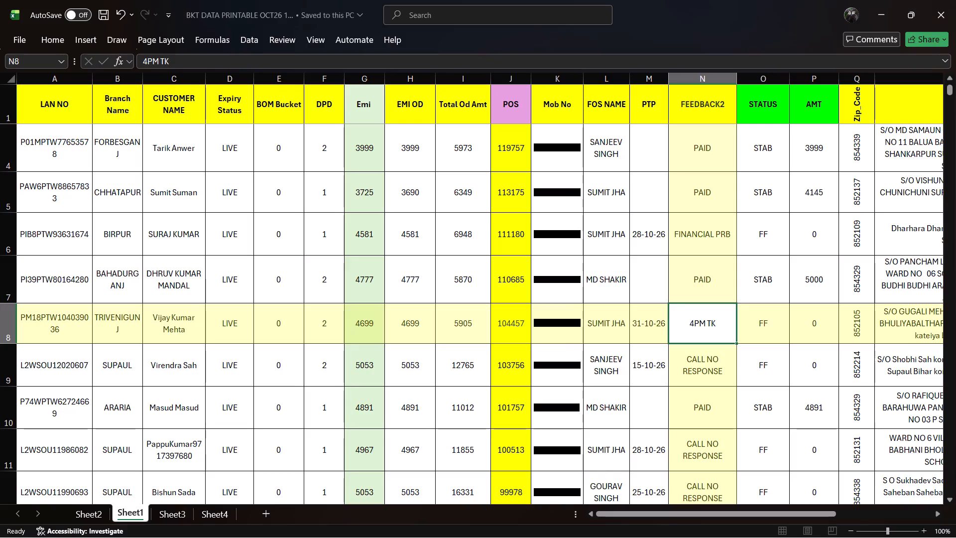
{"action": "key", "text": "ctrl+s"}
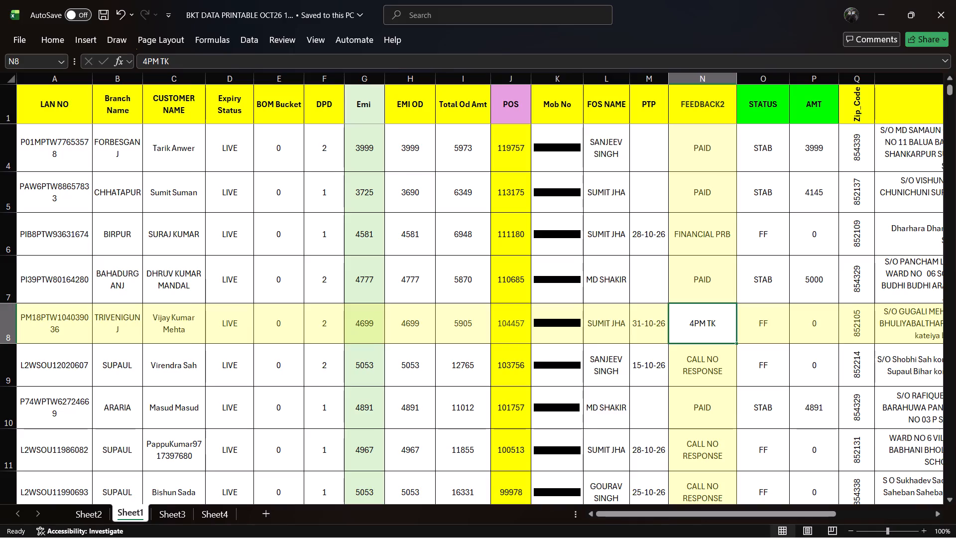
{"action": "key", "text": "Down"}
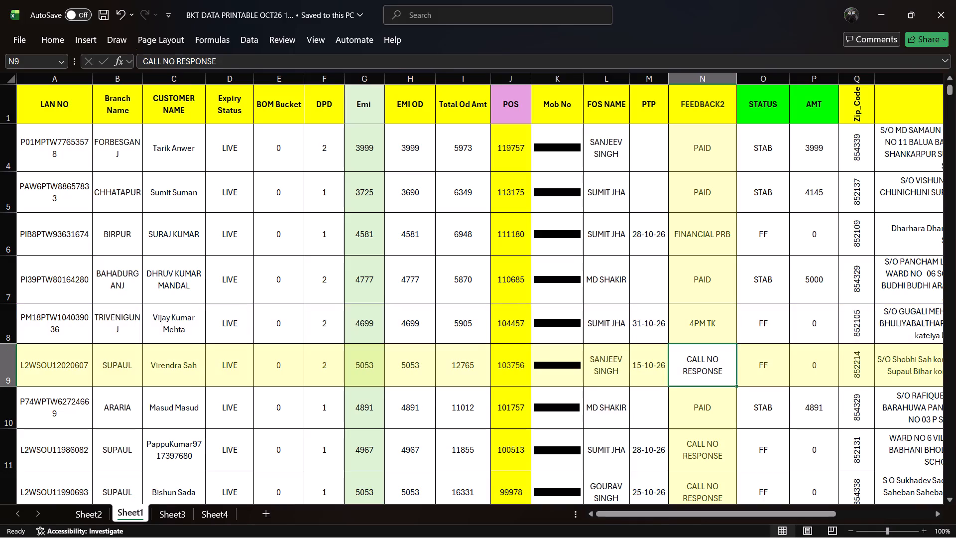
{"action": "key", "text": "ctrl+s"}
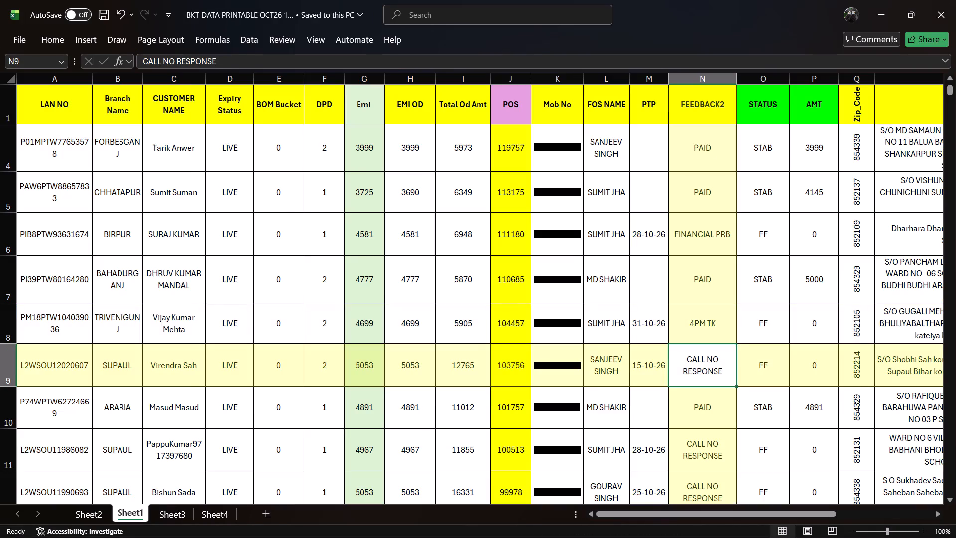
Go to the mobile number of the Supaul customer in row 9 to check the contact.
{"action": "key", "text": "Left"}
{"action": "key", "text": "Left"}
{"action": "key", "text": "Left"}
{"action": "key", "text": "Right"}
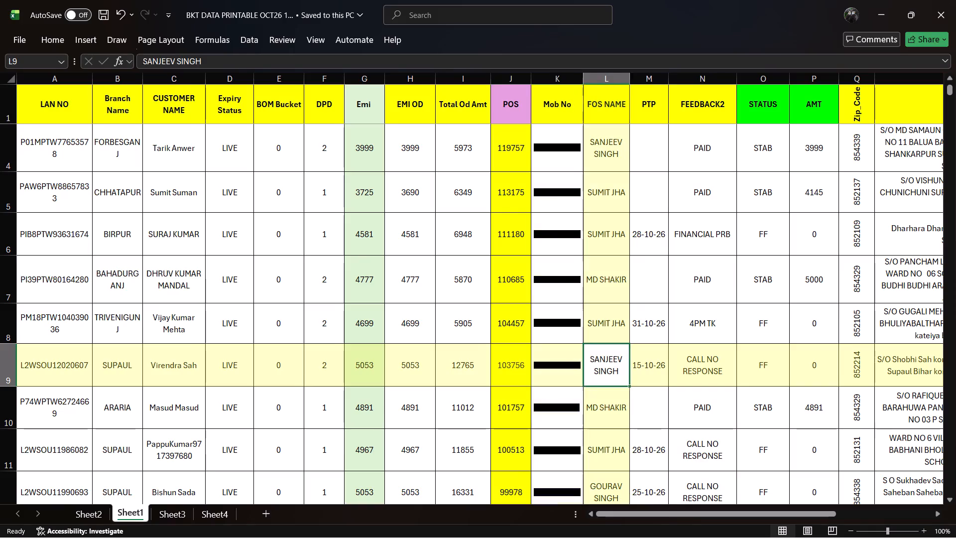
{"action": "key", "text": "Right"}
{"action": "key", "text": "Left"}
{"action": "key", "text": "Left"}
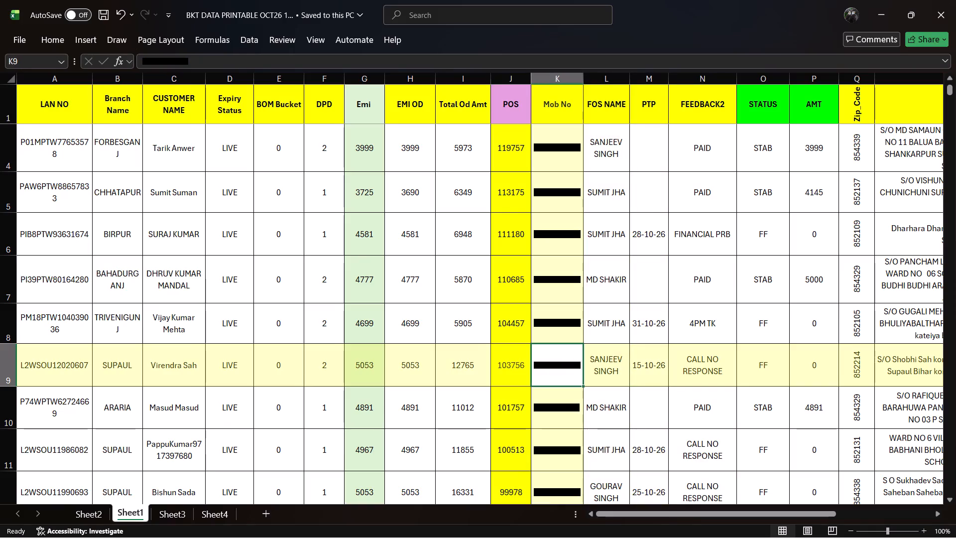
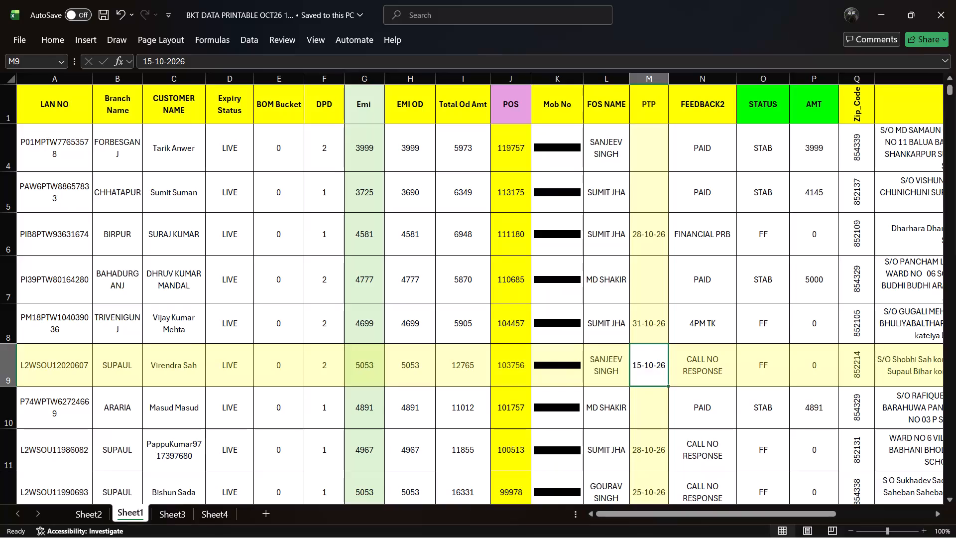
Clear the PTP date for the Supaul customer in row 9 and save the workbook.
{"action": "key", "text": "BackSpace"}
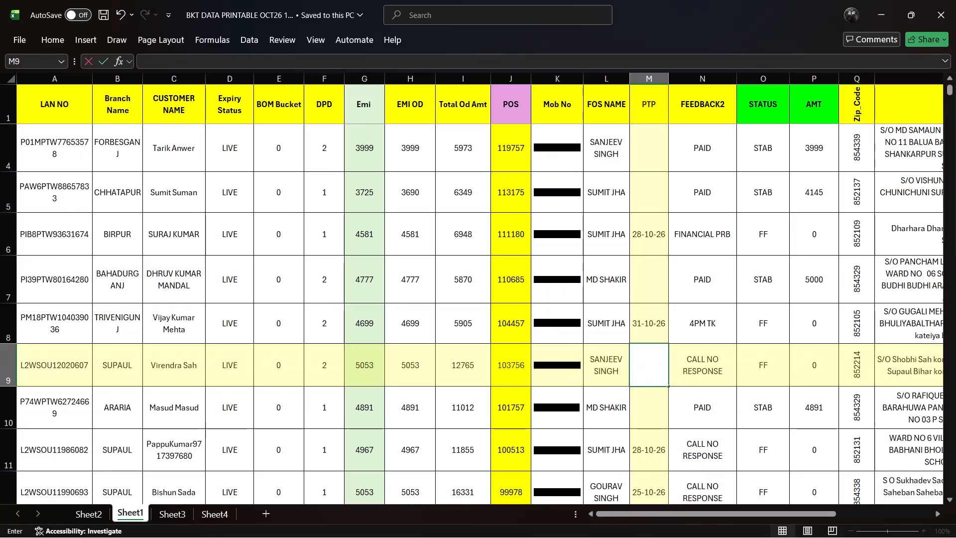
{"action": "key", "text": "Down"}
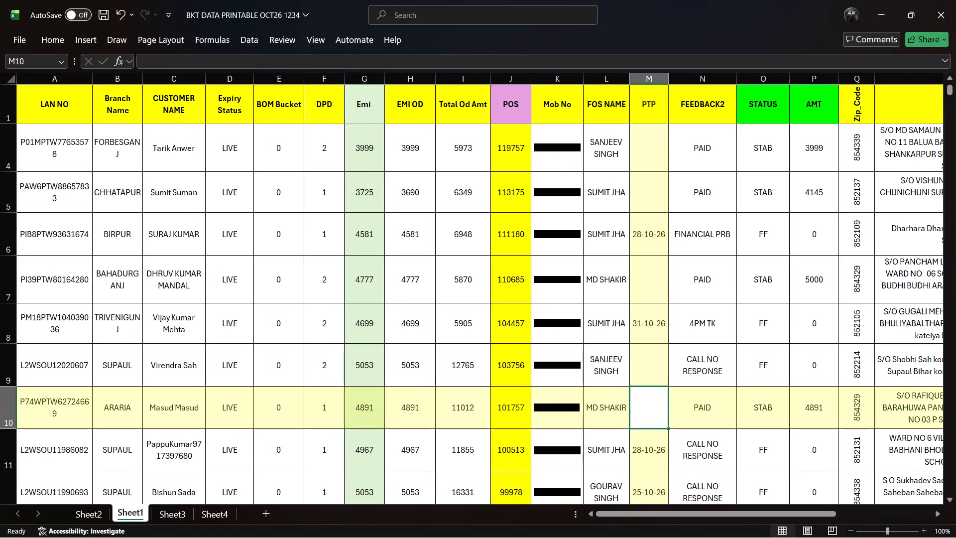
{"action": "key", "text": "ctrl+s"}
Go to the mobile number of the Supaul customer in row 11 to check the contact.
{"action": "key", "text": "Down"}
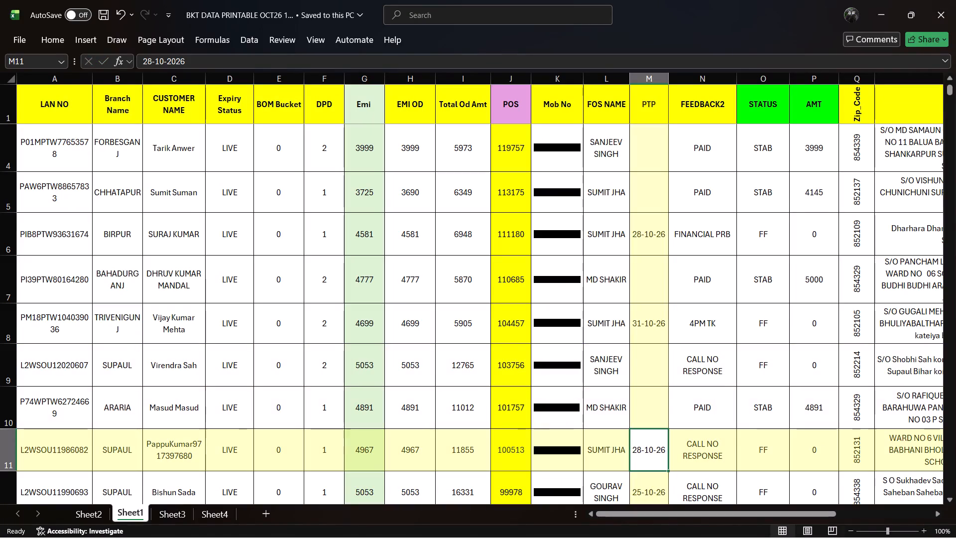
{"action": "key", "text": "Right"}
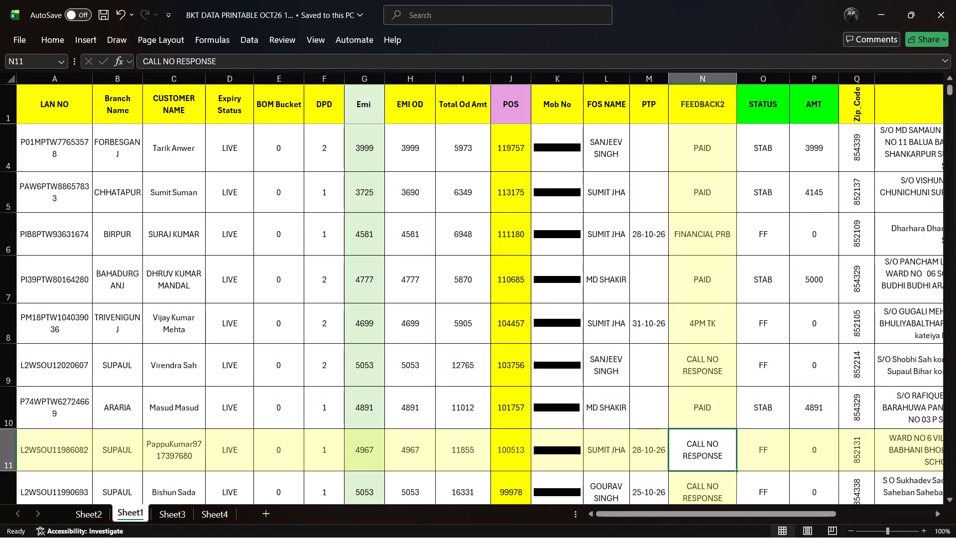
{"action": "key", "text": "Left"}
{"action": "key", "text": "Left"}
{"action": "key", "text": "Left"}
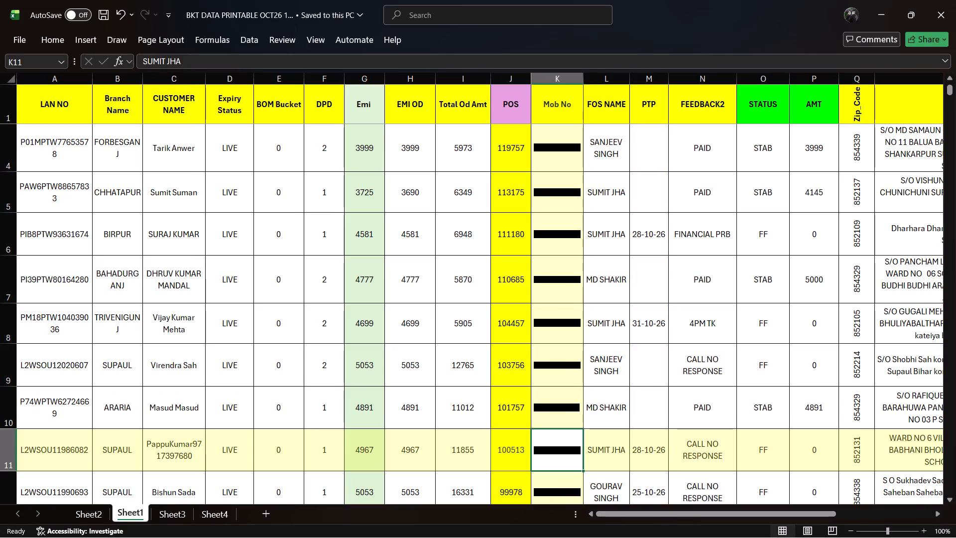